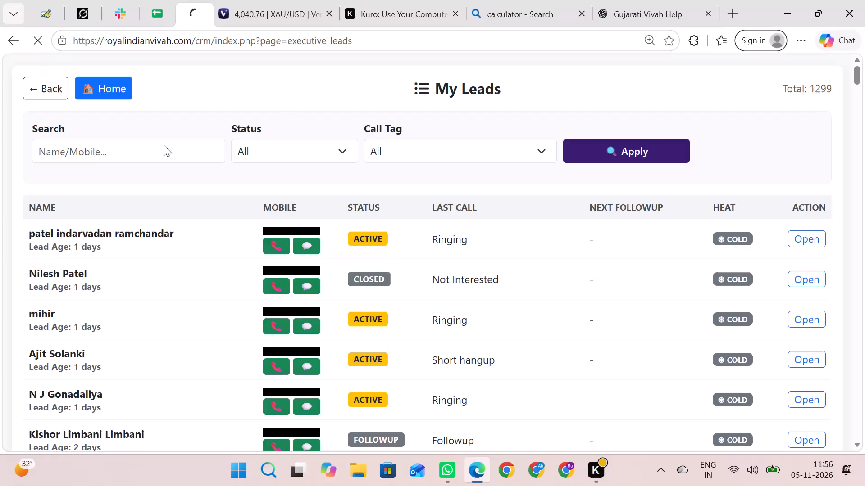
Search My Leads for the copied mobile number, removing the space in its middle, and open the matching lead's profile.
left_click(166, 155)
key("ctrl+v")
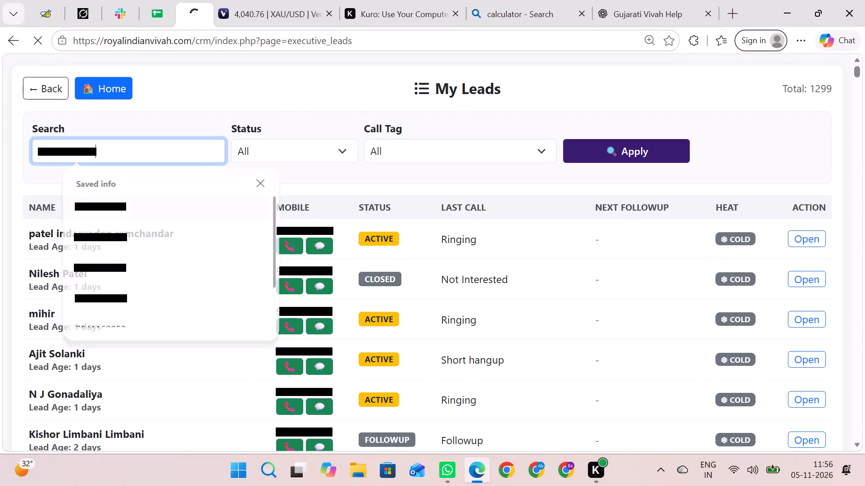
key("Left")
key("Left")
key("Left")
key("Left")
key("Left")
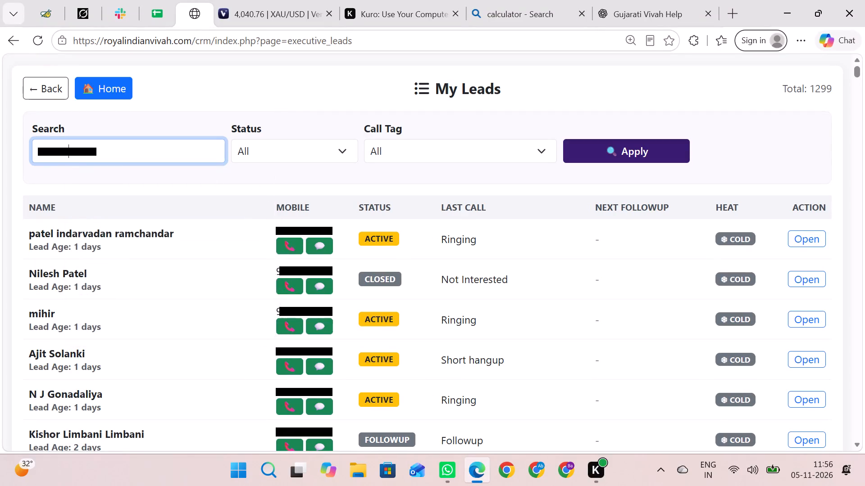
key("BackSpace")
key("Return")
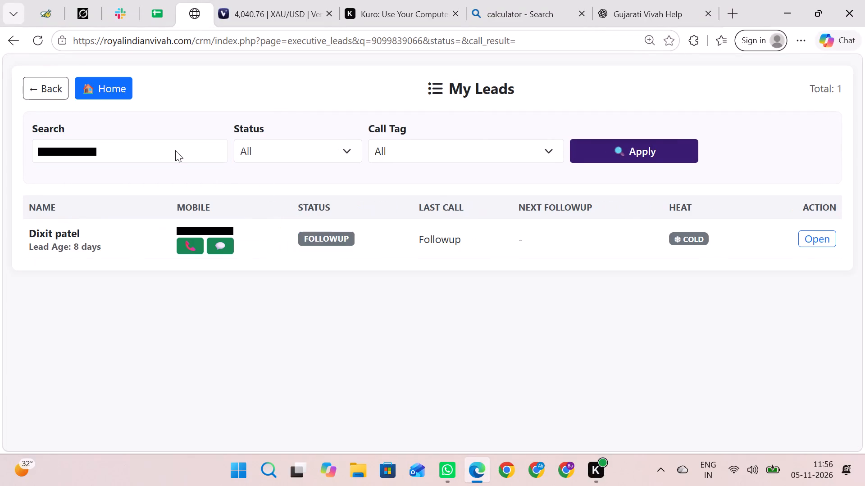
left_click(834, 244)
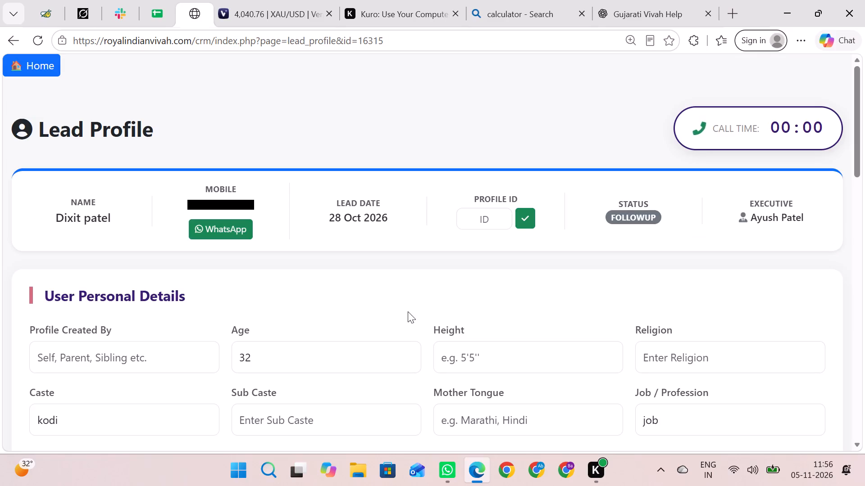
Set the lead's call result to Not Interested in the Call Response section and save it.
scroll(408, 311, "down", 7)
left_click(89, 148)
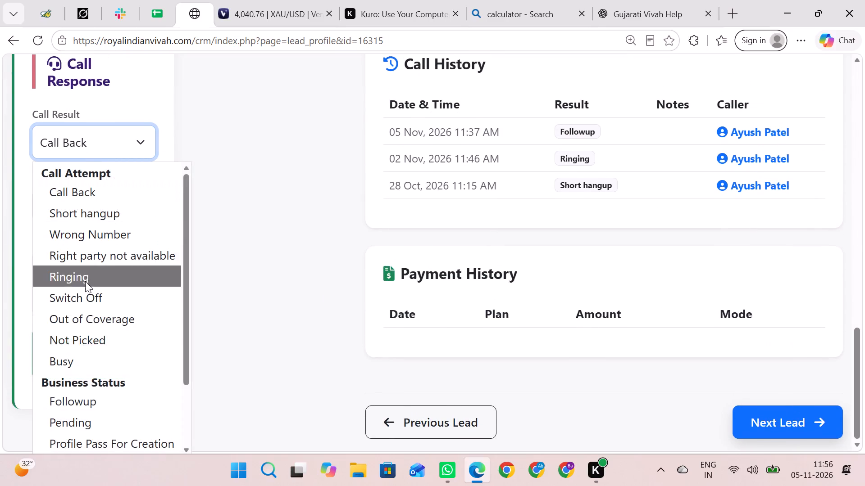
scroll(107, 349, "down", 6)
left_click(110, 397)
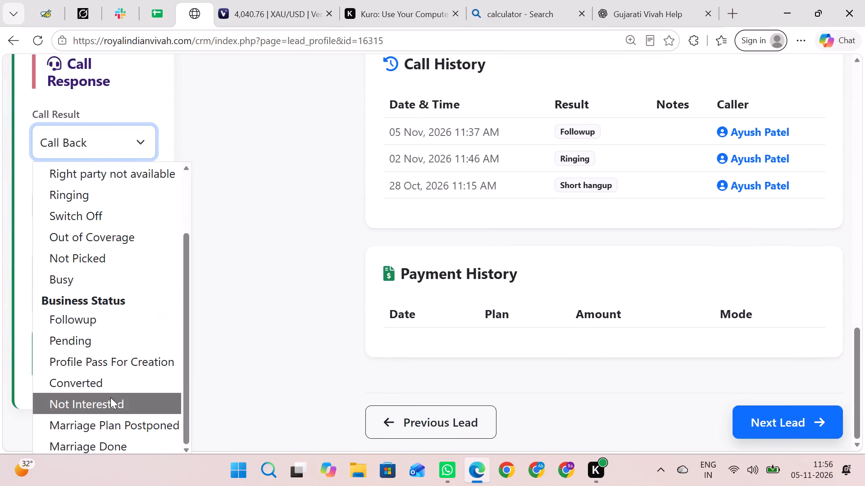
left_click(135, 354)
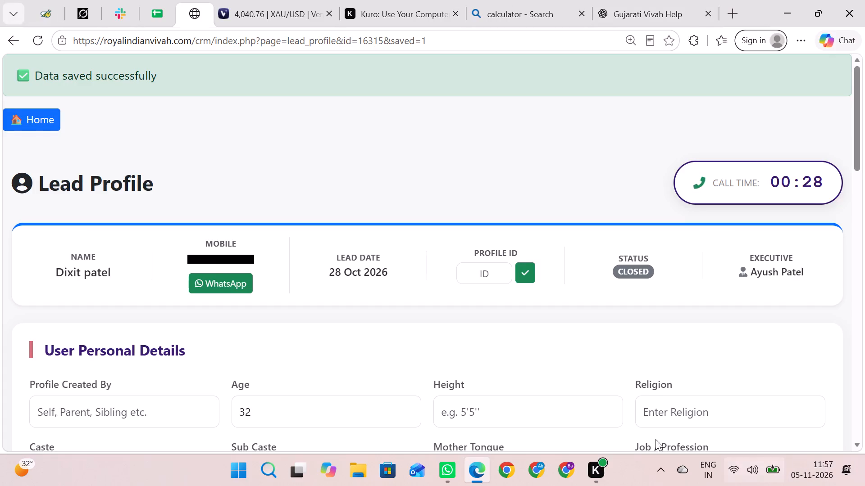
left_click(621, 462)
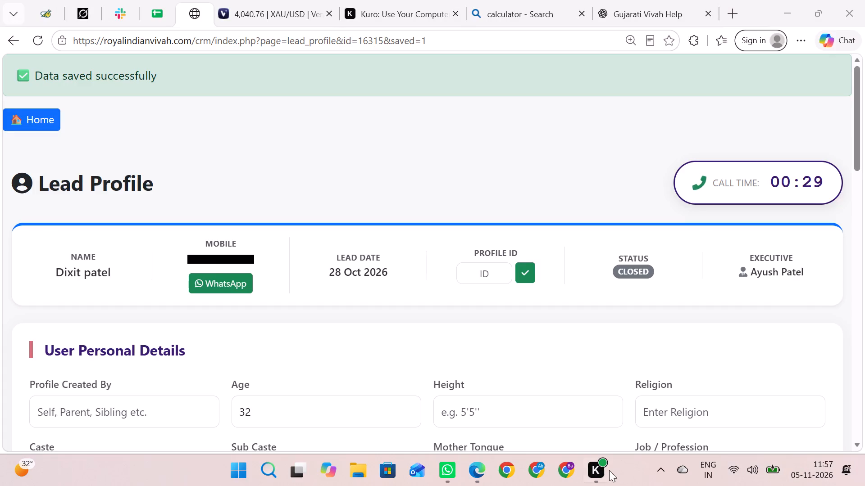
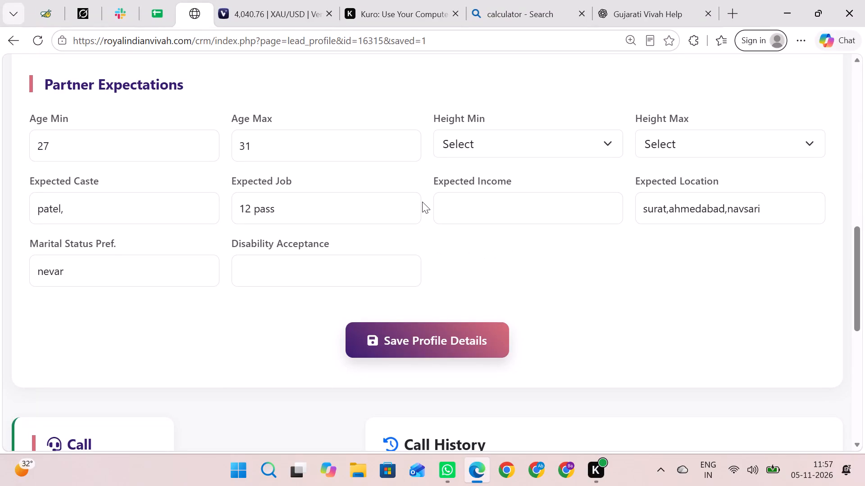
Review the saved lead's profile, from Partner Expectations back up through User Personal Details to the lead summary.
scroll(422, 202, "up", 1)
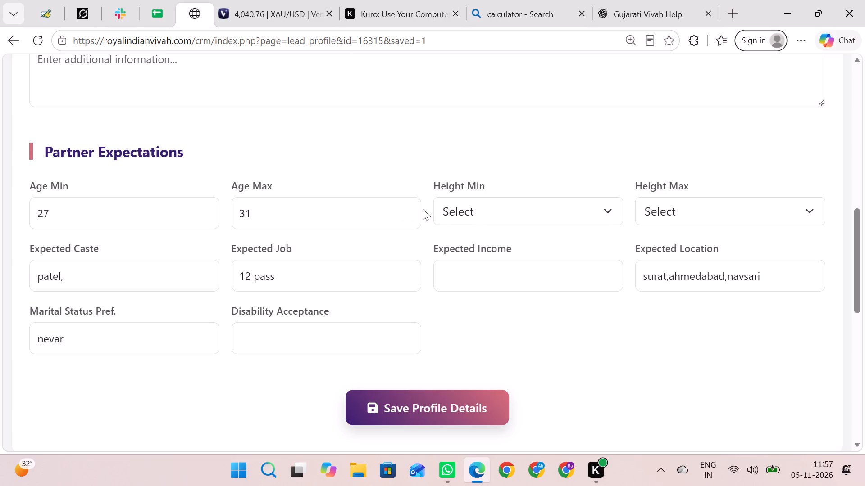
scroll(423, 206, "up", 4)
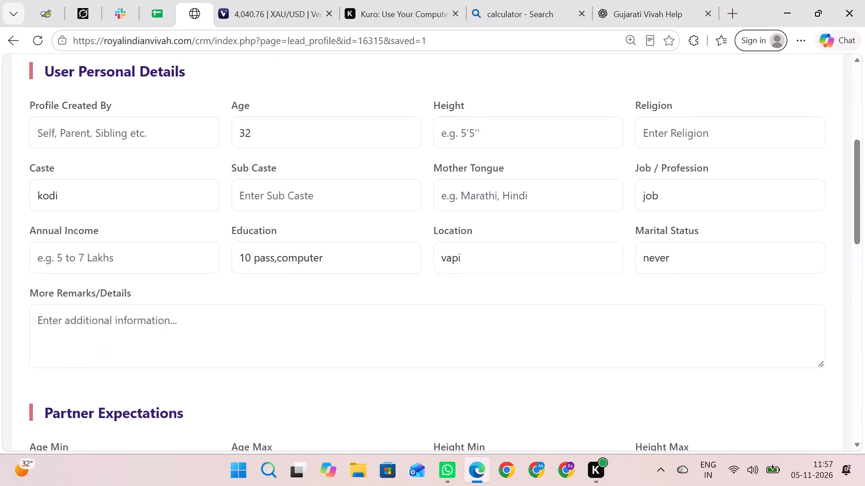
scroll(423, 201, "up", 2)
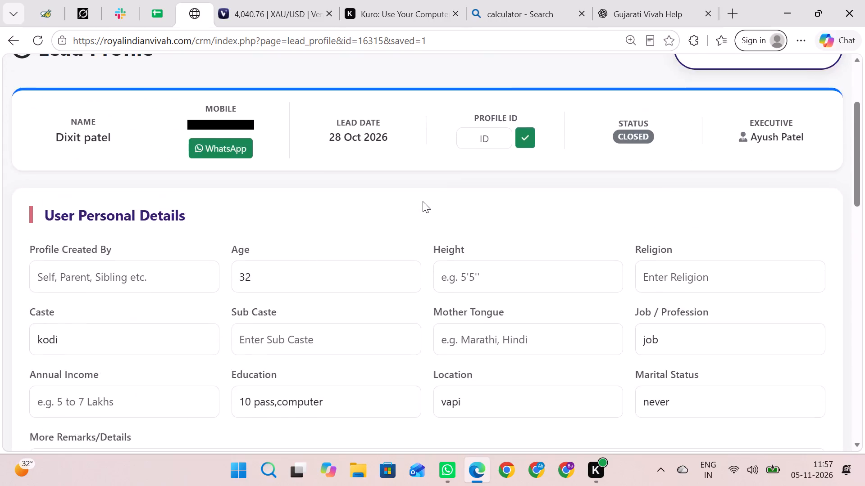
scroll(423, 202, "down", 2)
scroll(423, 204, "up", 1)
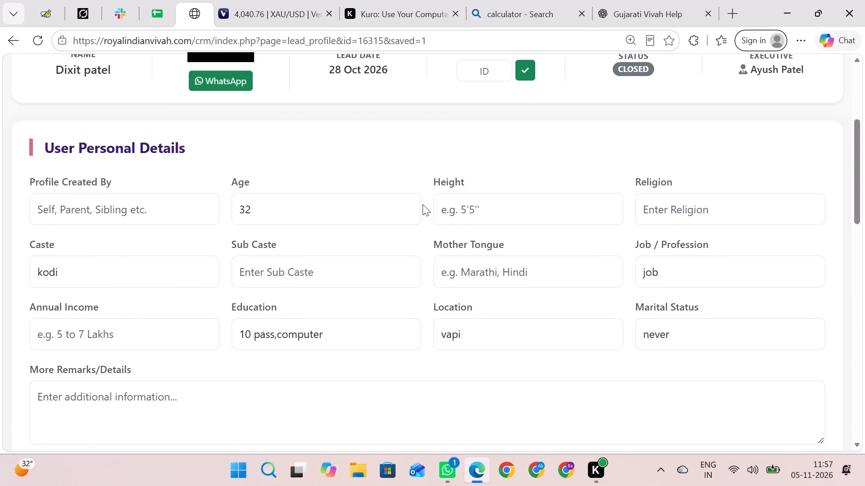
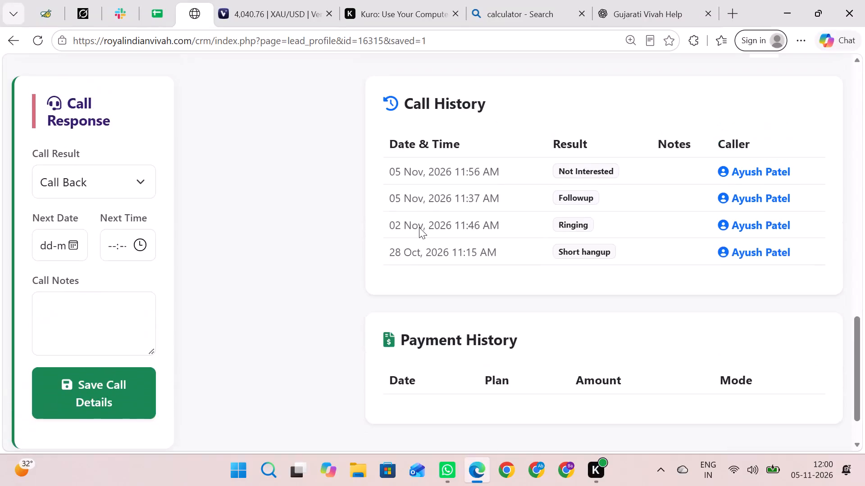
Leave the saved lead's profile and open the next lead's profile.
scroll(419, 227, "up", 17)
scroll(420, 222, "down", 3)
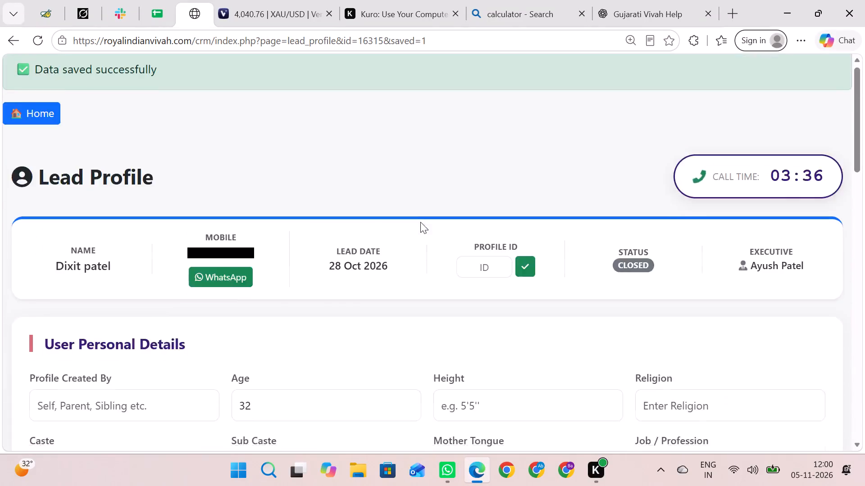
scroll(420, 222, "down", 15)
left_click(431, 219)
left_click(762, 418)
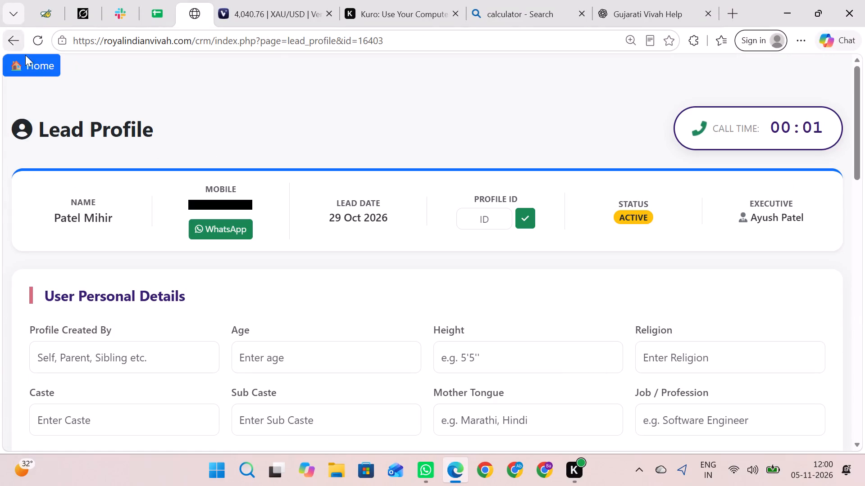
Return to the CRM home dashboard and open the My Leads list.
left_click(43, 68)
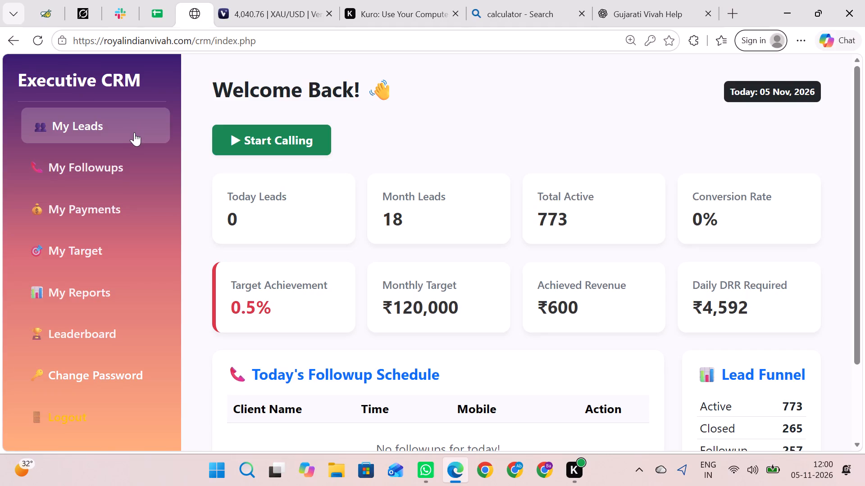
left_click(137, 125)
Look through the unfiltered My Leads list, examining each lead's age, status and last call result.
scroll(239, 205, "down", 4)
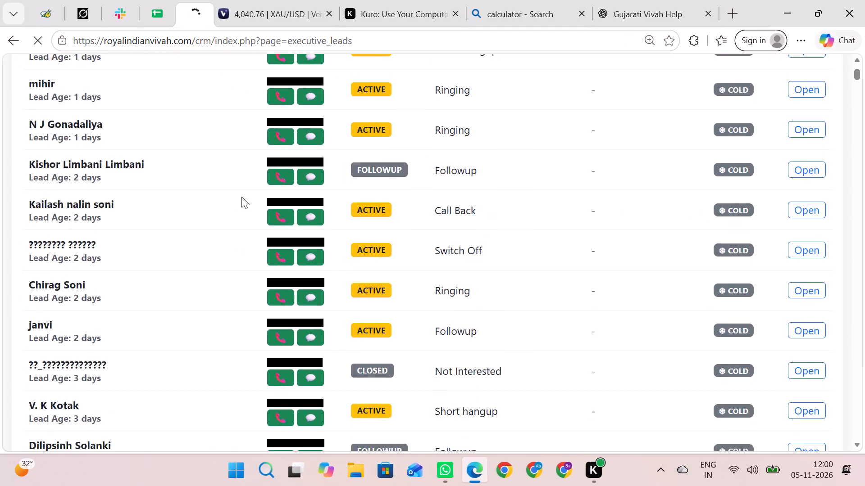
scroll(235, 196, "down", 8)
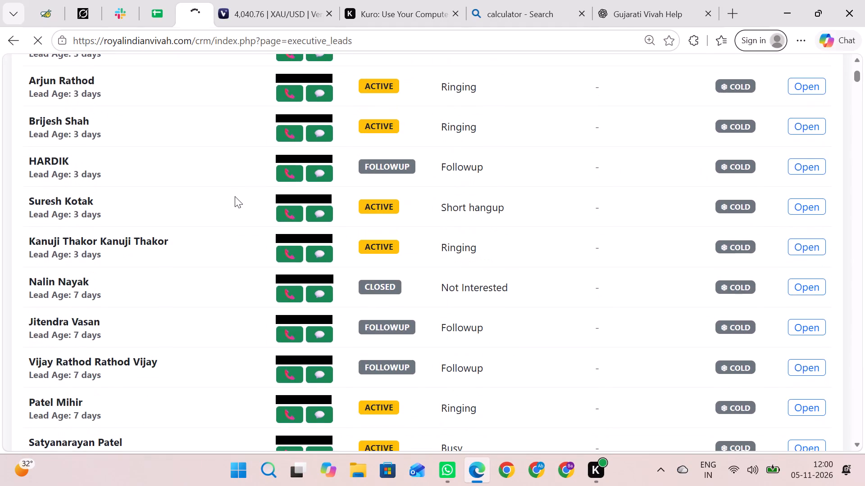
scroll(234, 192, "down", 7)
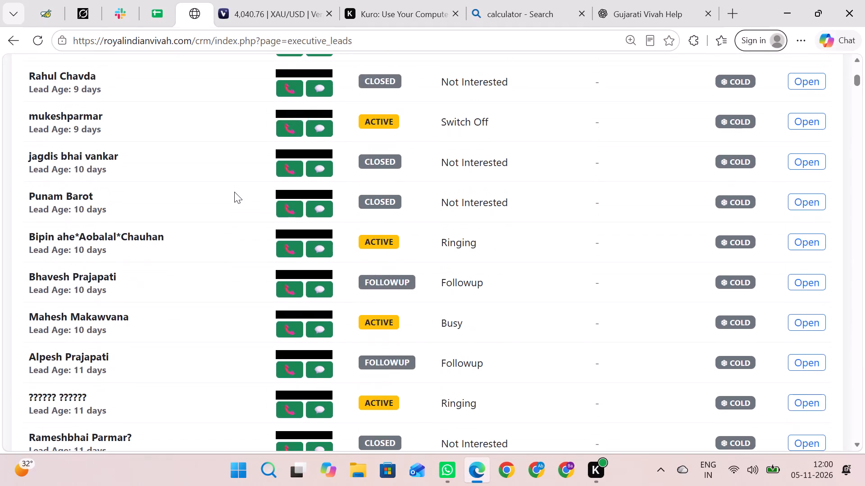
scroll(223, 224, "down", 4)
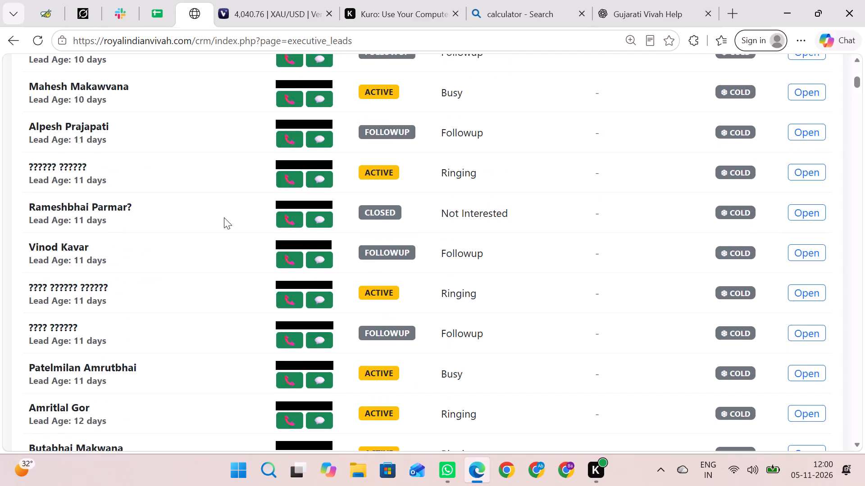
Filter the My Leads list by the Ringing call tag.
scroll(224, 217, "up", 20)
scroll(224, 217, "up", 9)
left_click(407, 153)
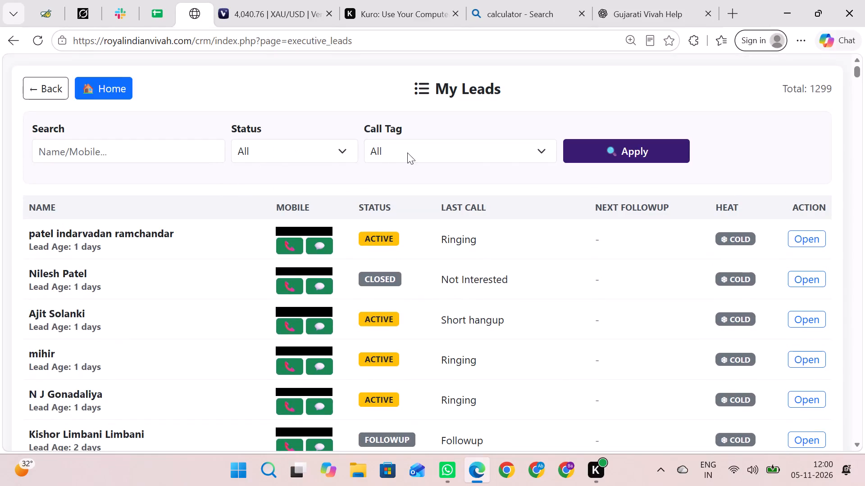
left_click(397, 189)
left_click(584, 147)
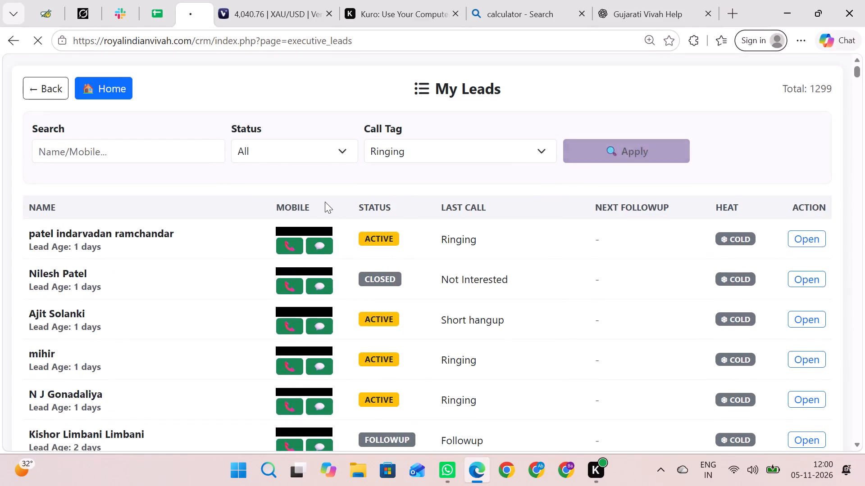
Find the first 12-day-old lead with last call Ringing in the filtered list and copy its mobile number.
scroll(468, 193, "down", 6)
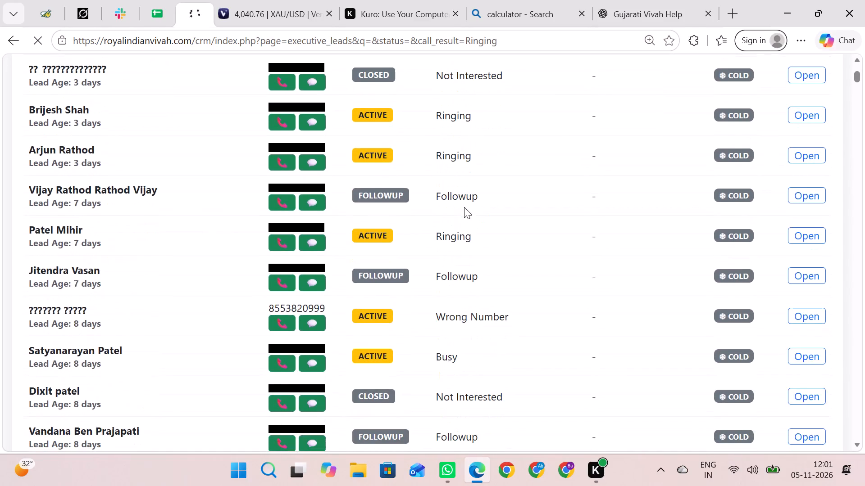
scroll(442, 220, "down", 5)
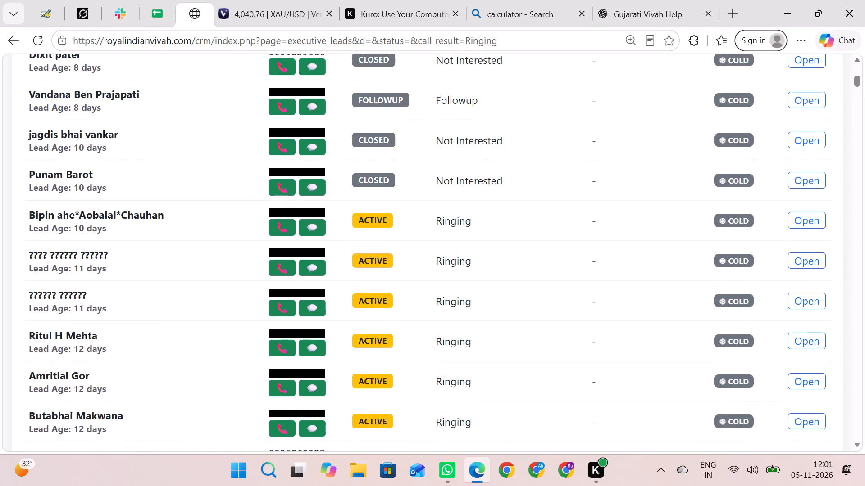
scroll(442, 224, "down", 1)
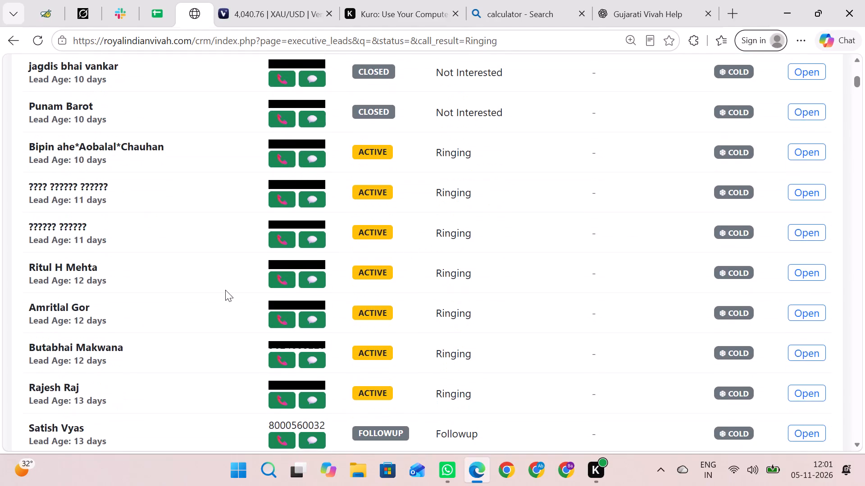
double_click(299, 265)
left_click(325, 207)
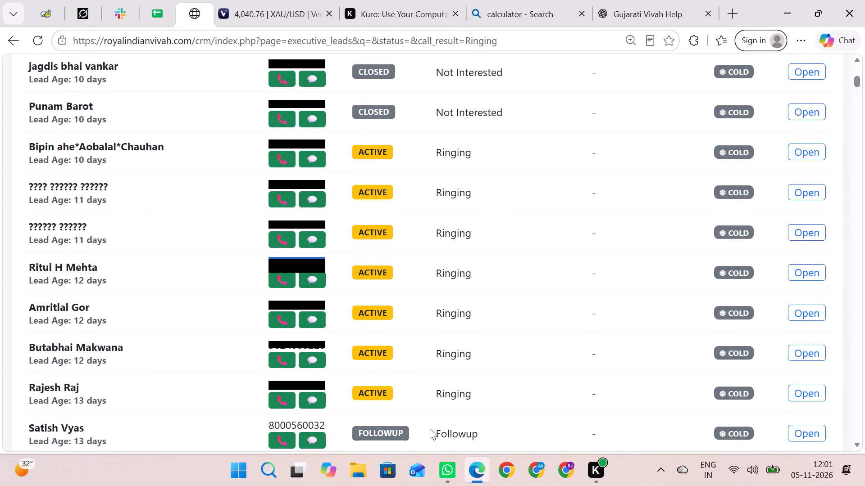
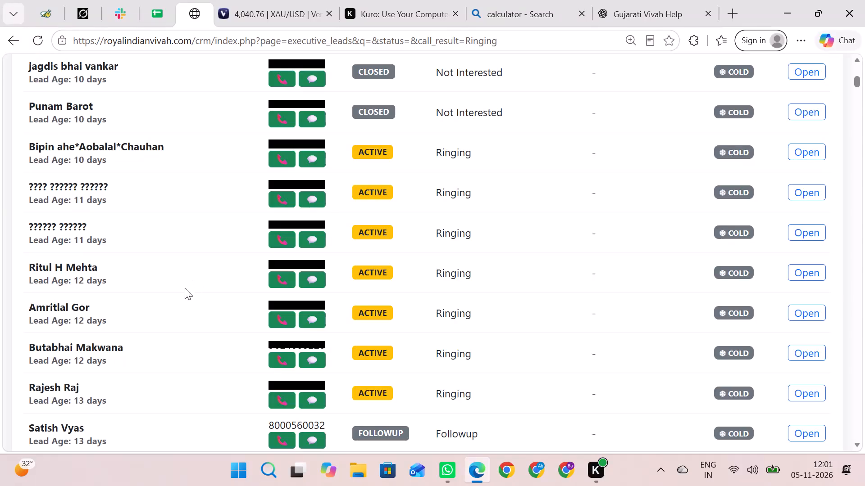
Copy the mobile number of the second 12-day-old lead with last call Ringing in the filtered list.
double_click(288, 306)
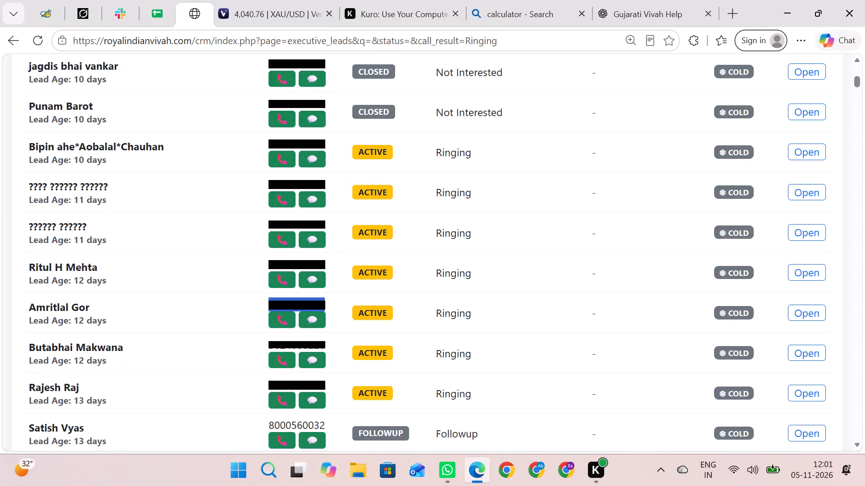
left_click(308, 256)
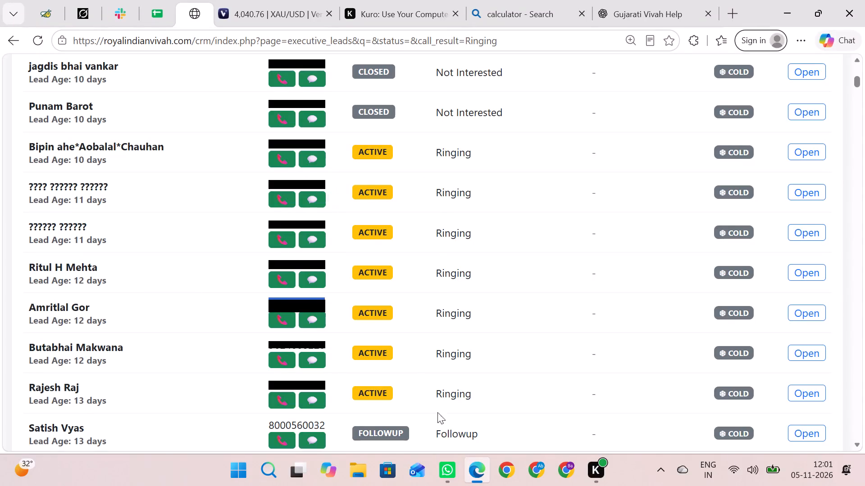
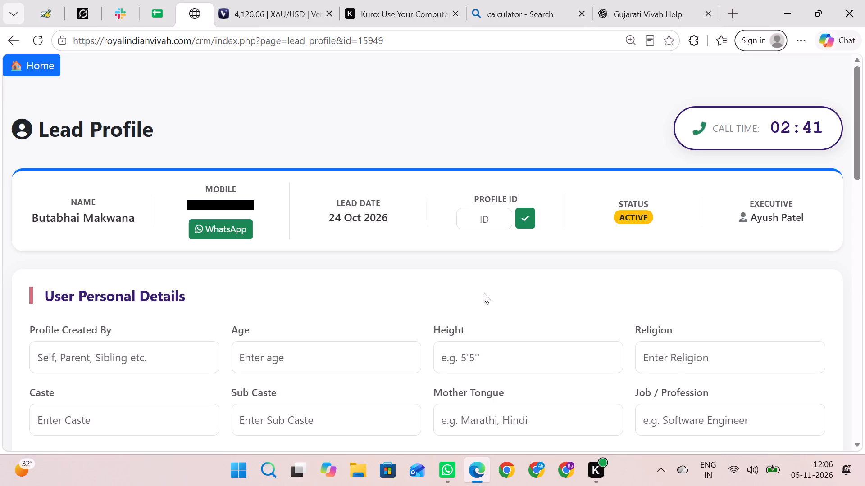
Copy the mobile number from the open lead profile dated 24 Oct 2026.
double_click(227, 210)
left_click(269, 163)
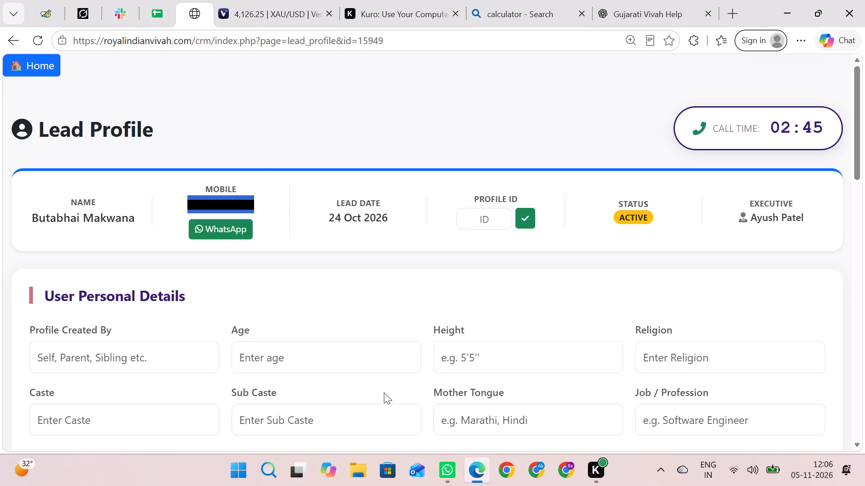
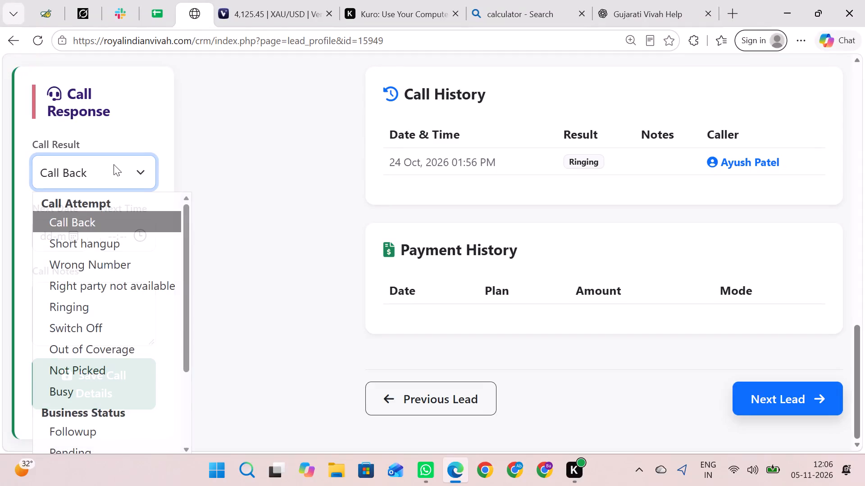
Set the lead's call result to Ringing and save the call details.
left_click(105, 306)
left_click(108, 381)
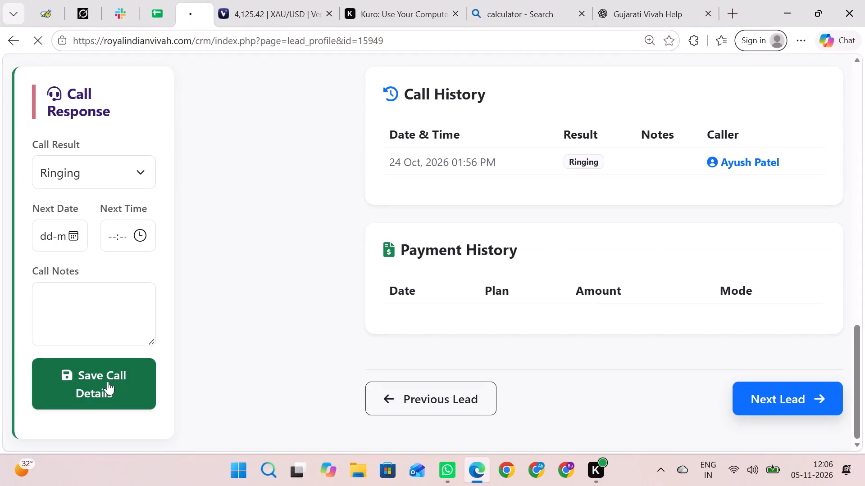
Open the next lead's profile, dated 25 Oct 2026, and copy its mobile number.
scroll(296, 337, "down", 8)
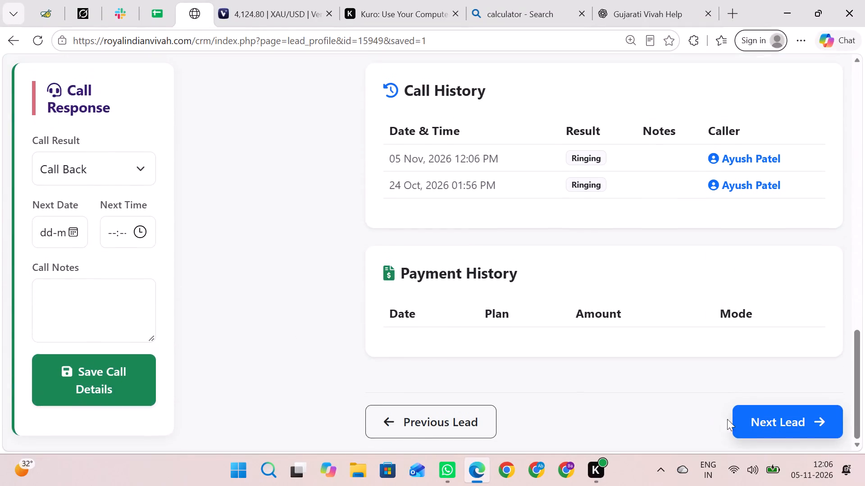
left_click(740, 423)
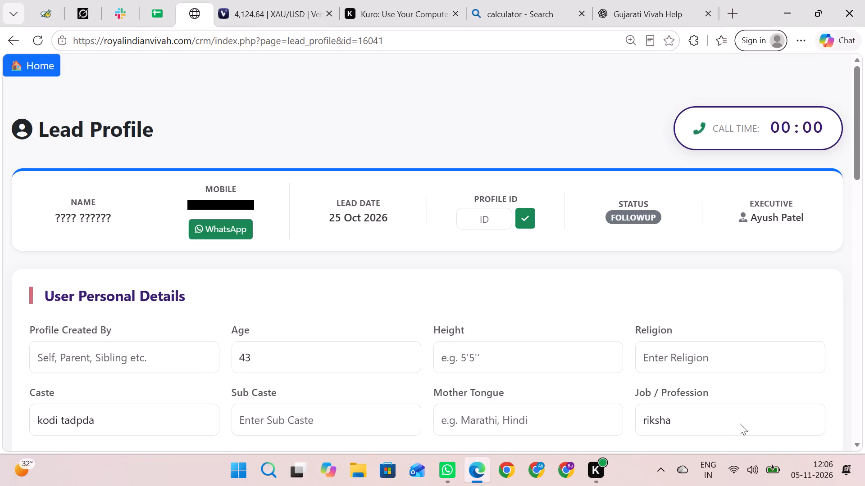
double_click(222, 209)
left_click(254, 159)
Switch to WhatsApp to contact the lead whose mobile number was copied.
left_click(446, 468)
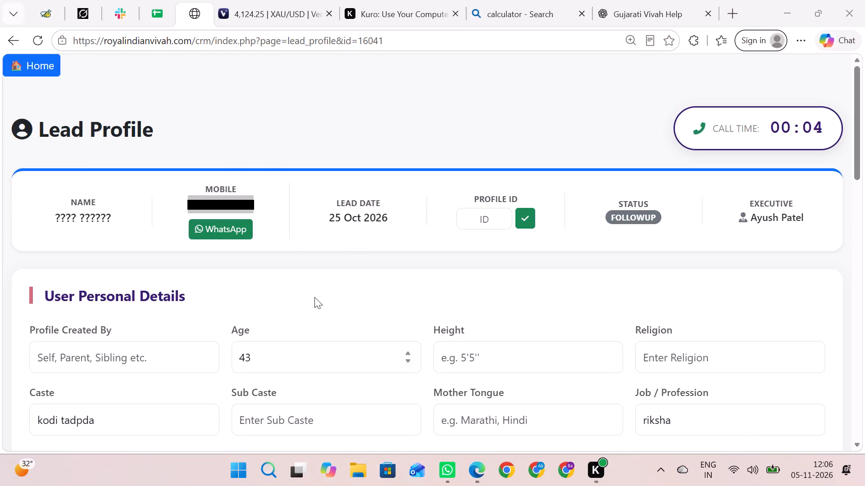
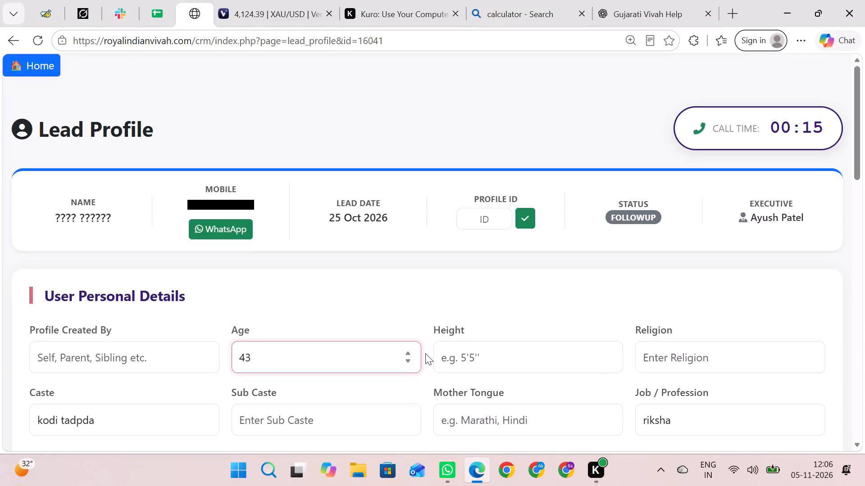
Look over the profile of the lead dated 25 Oct 2026, leave it without saving, and return to the CRM home dashboard.
left_click(426, 353)
scroll(426, 353, "down", 9)
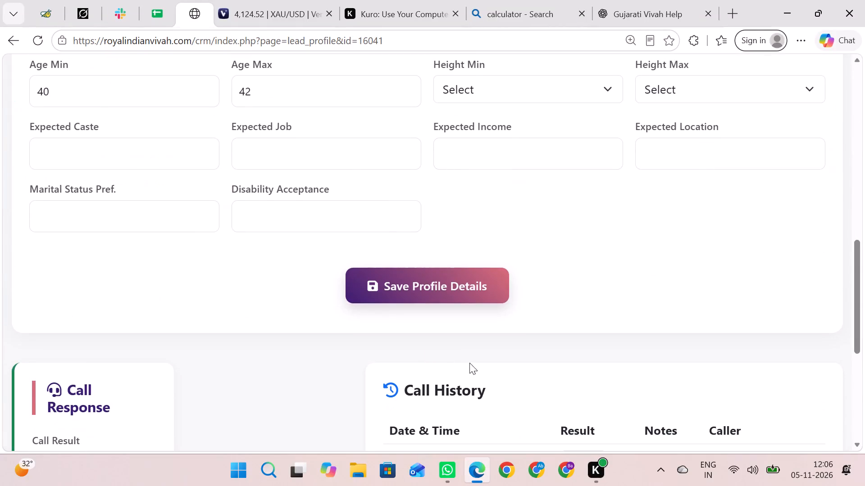
scroll(280, 240, "up", 16)
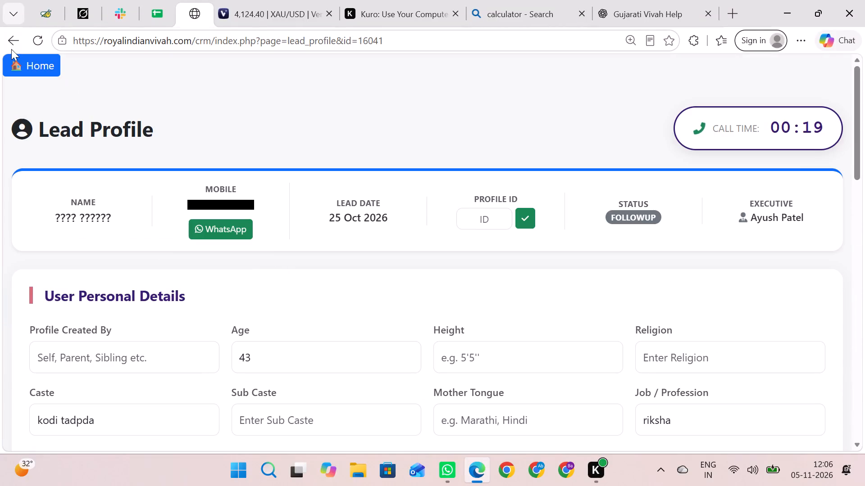
left_click(11, 40)
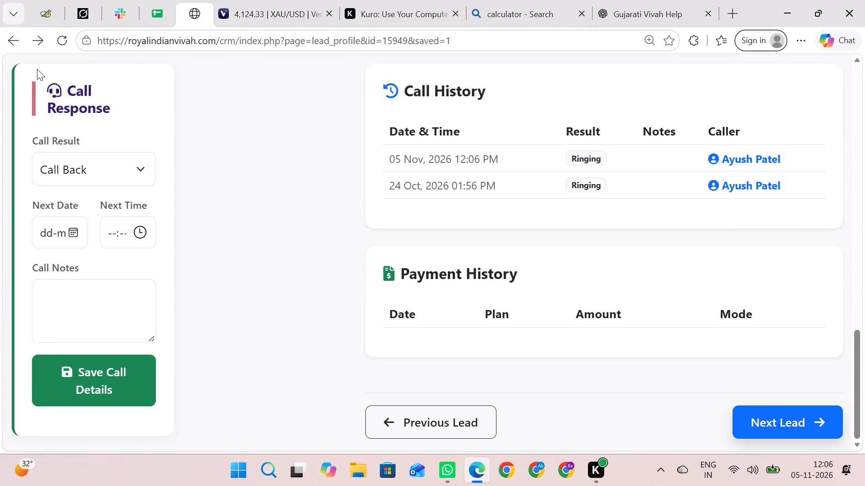
left_click(14, 42)
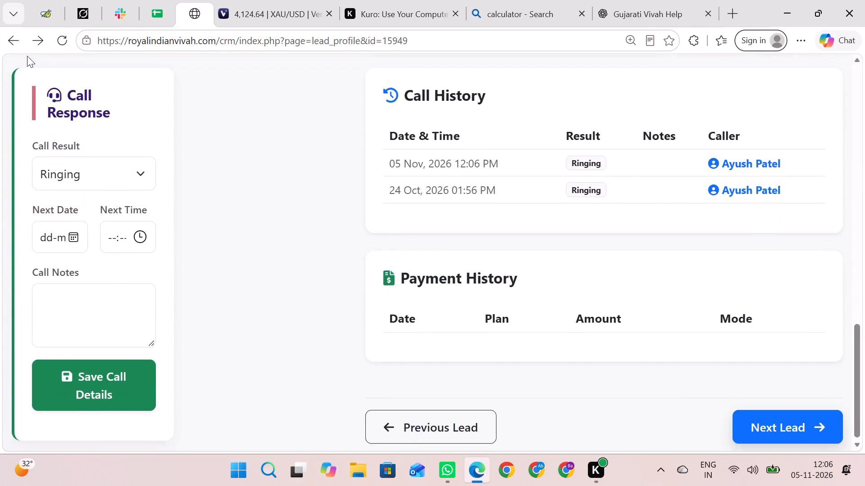
scroll(110, 129, "up", 16)
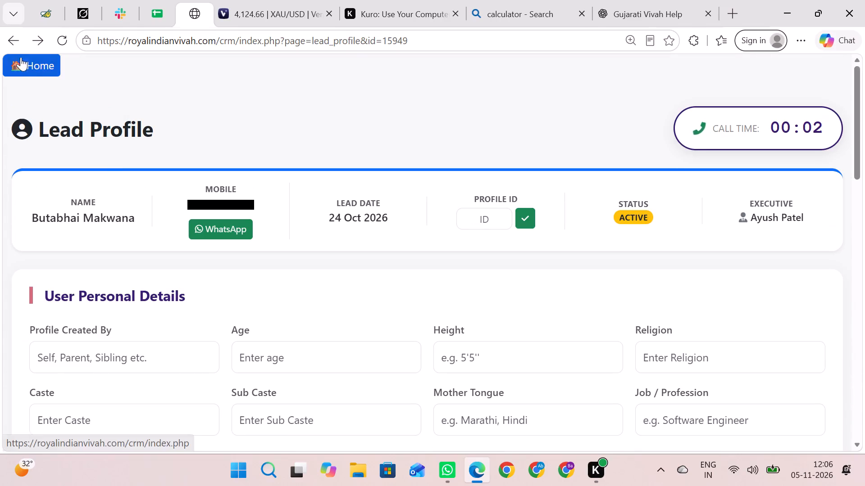
left_click(52, 62)
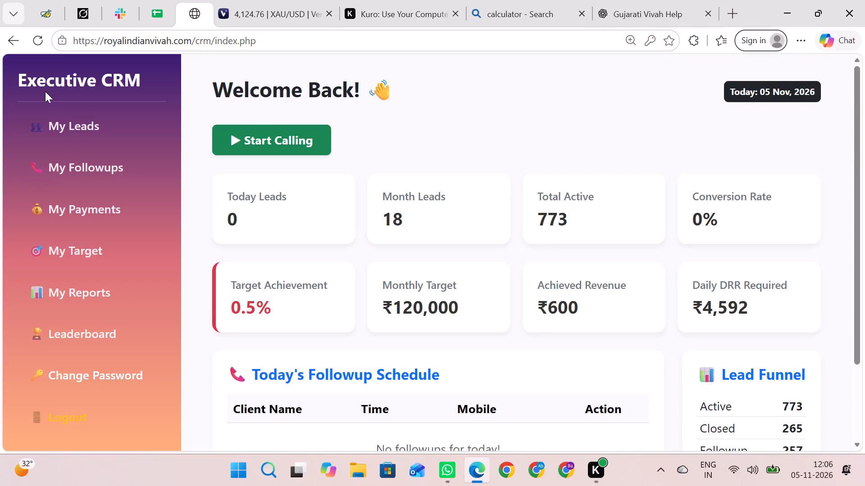
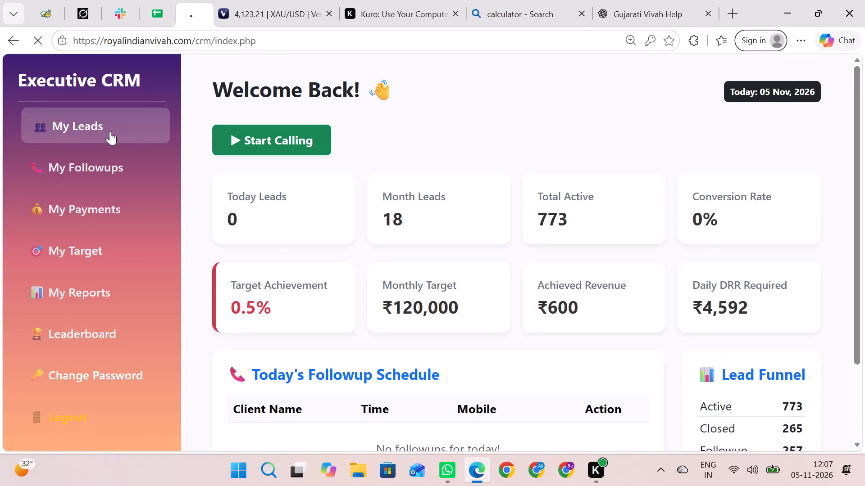
In the My Leads list, open the profile of the active 13-day-old lead whose last call is Ringing and copy its mobile number.
scroll(196, 231, "down", 1)
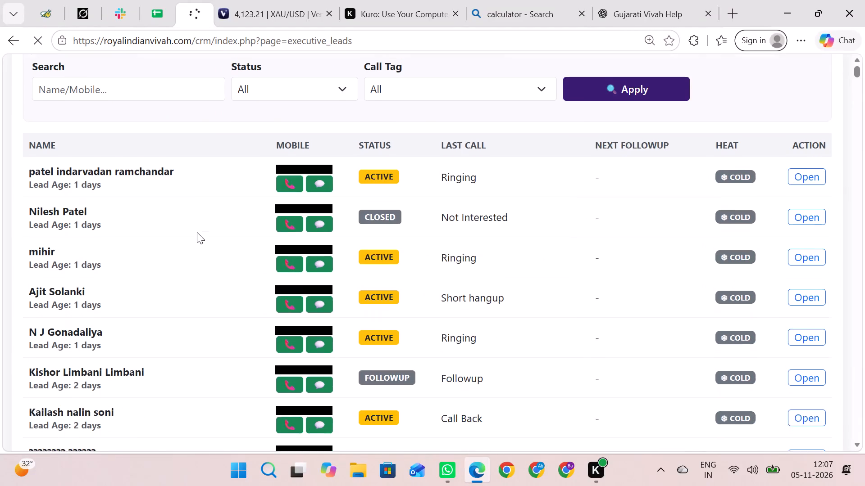
scroll(197, 232, "down", 3)
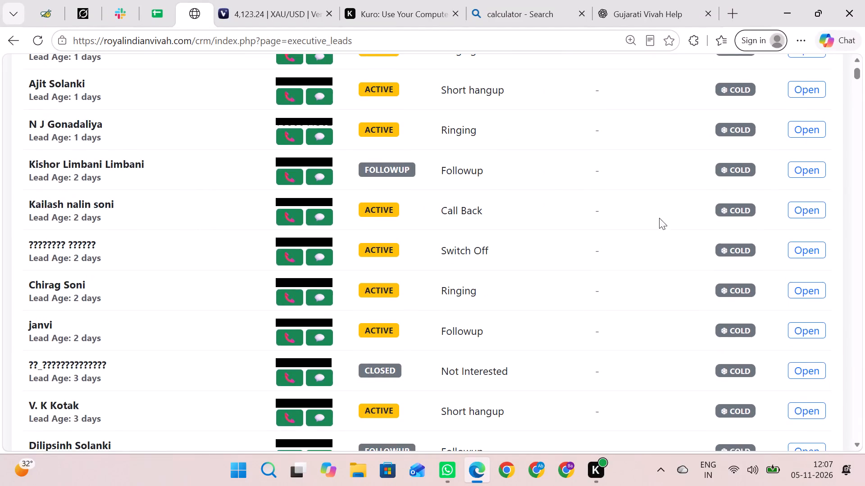
scroll(660, 220, "down", 17)
scroll(658, 226, "down", 7)
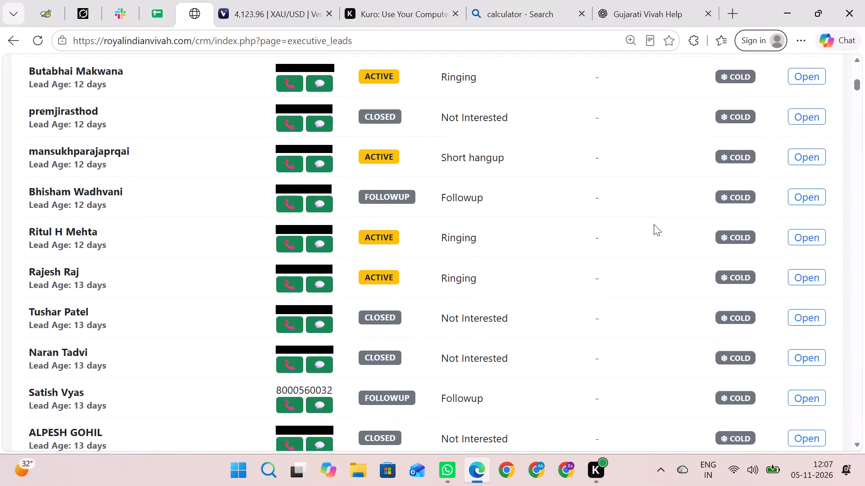
left_click(808, 271)
double_click(207, 205)
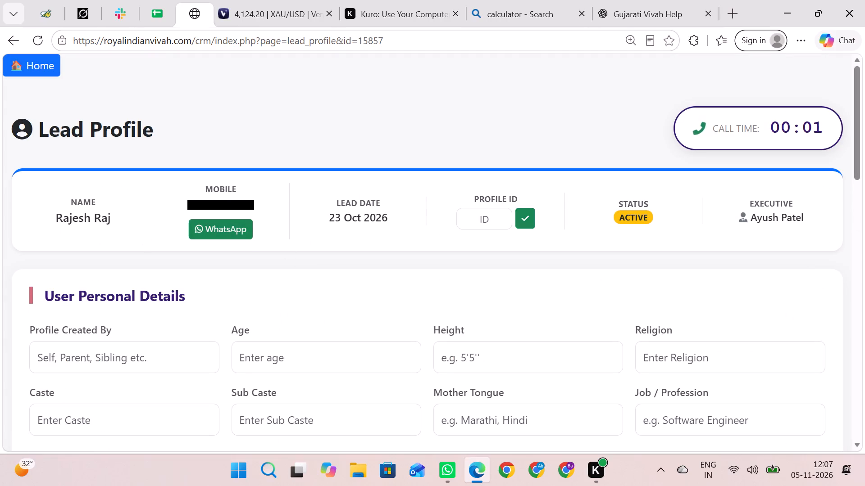
left_click(232, 153)
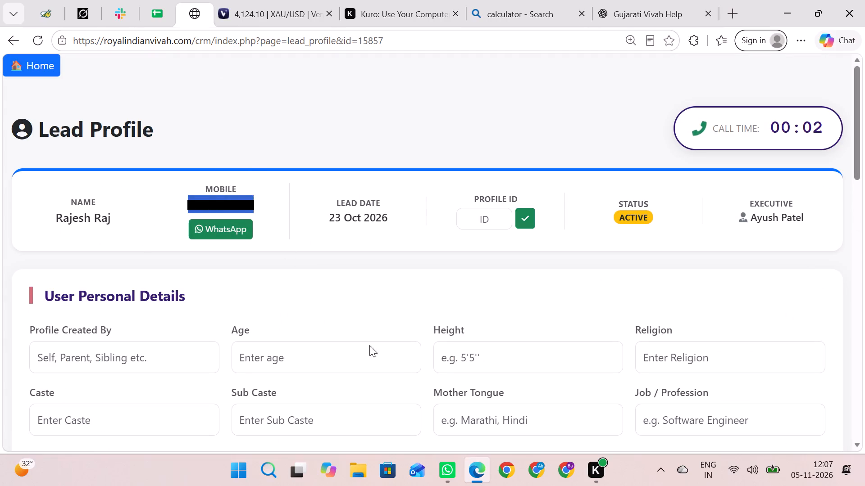
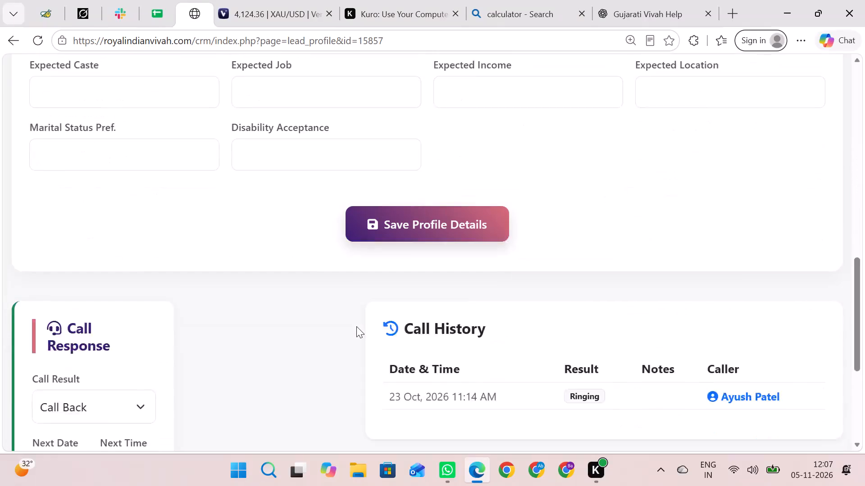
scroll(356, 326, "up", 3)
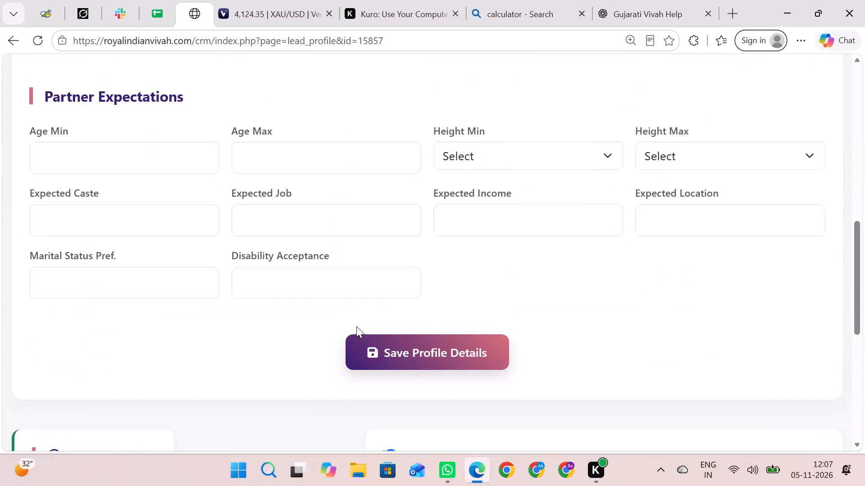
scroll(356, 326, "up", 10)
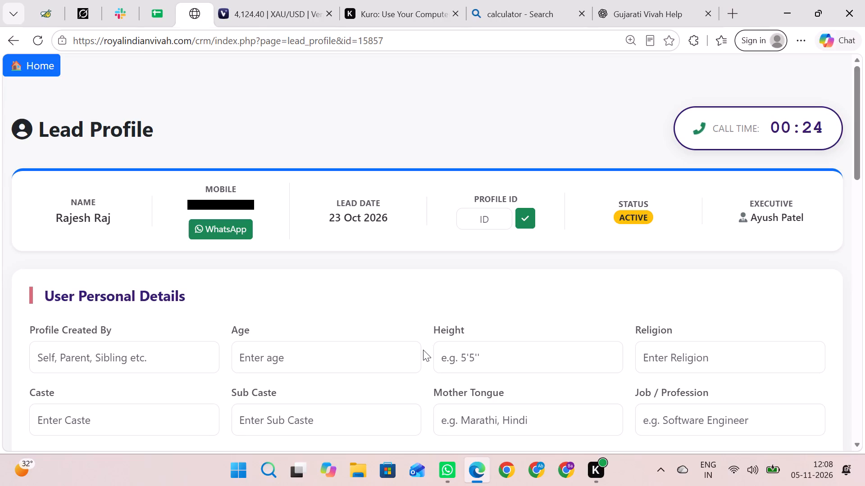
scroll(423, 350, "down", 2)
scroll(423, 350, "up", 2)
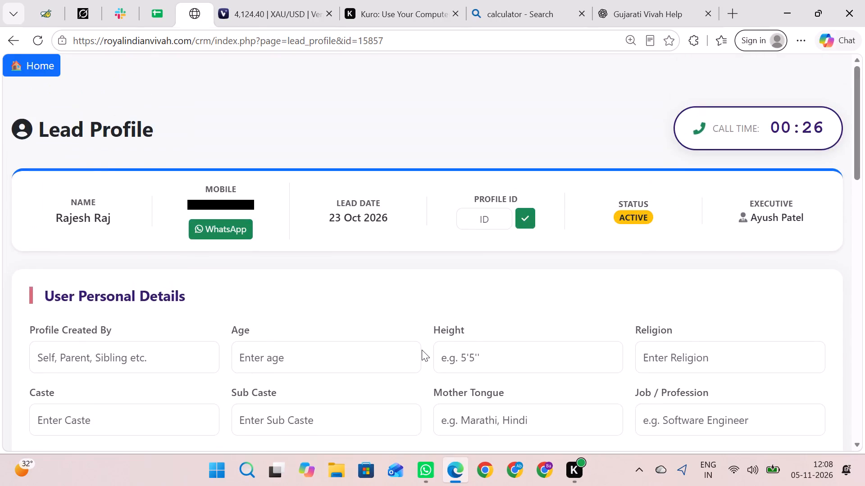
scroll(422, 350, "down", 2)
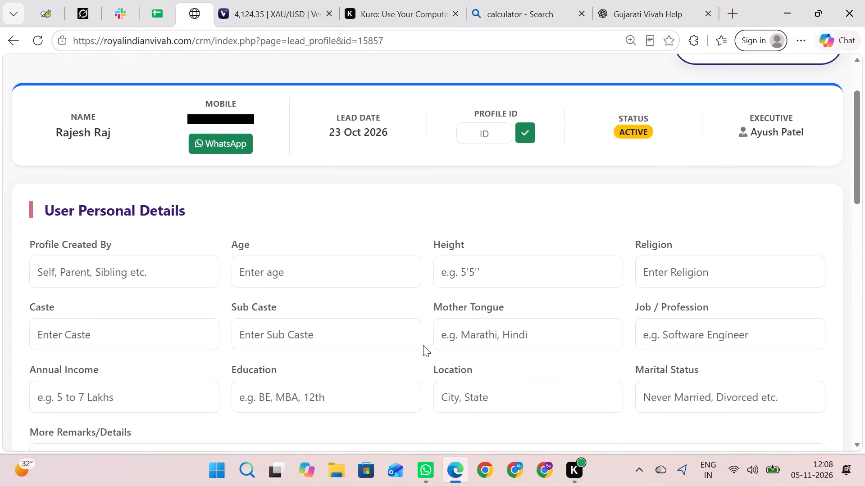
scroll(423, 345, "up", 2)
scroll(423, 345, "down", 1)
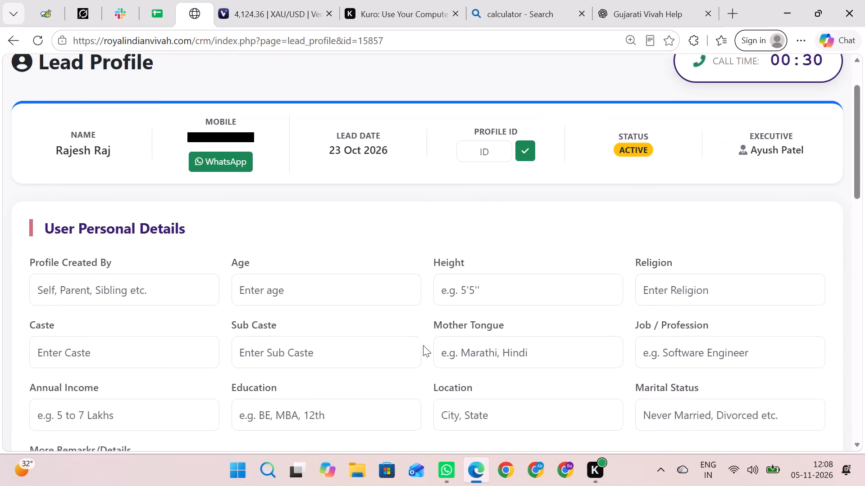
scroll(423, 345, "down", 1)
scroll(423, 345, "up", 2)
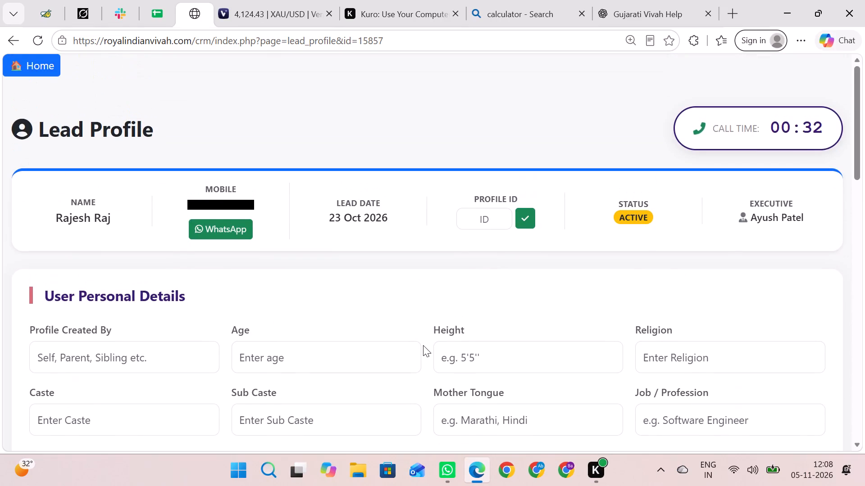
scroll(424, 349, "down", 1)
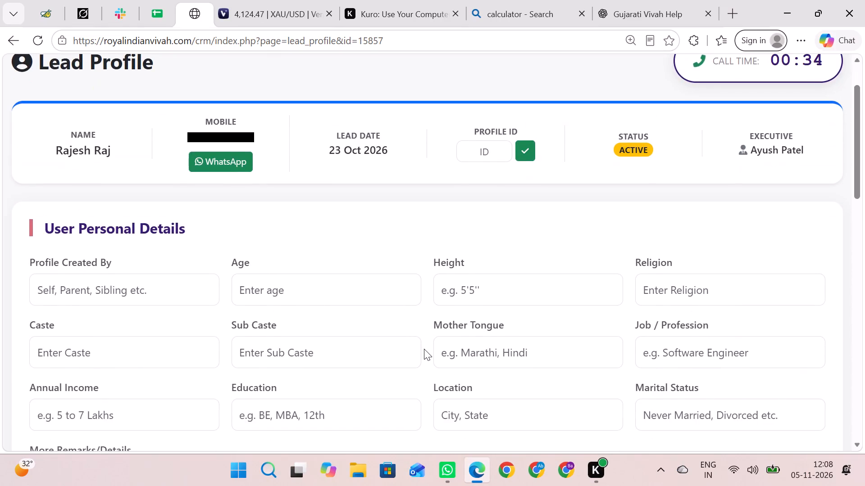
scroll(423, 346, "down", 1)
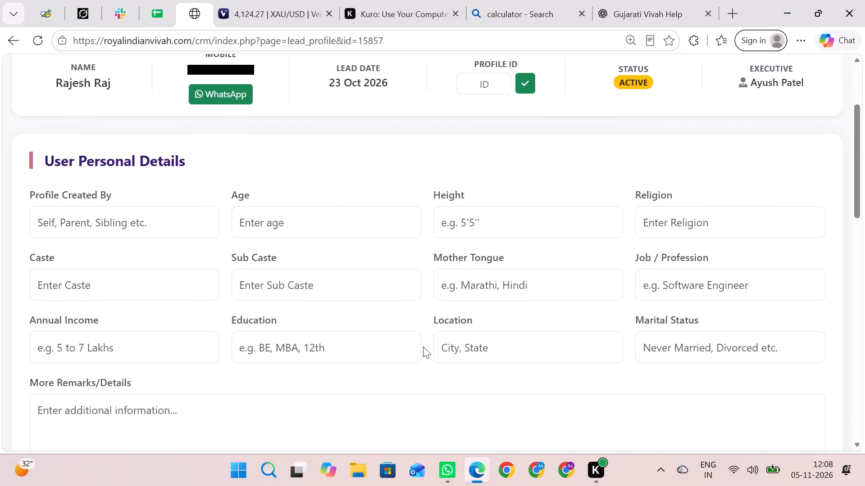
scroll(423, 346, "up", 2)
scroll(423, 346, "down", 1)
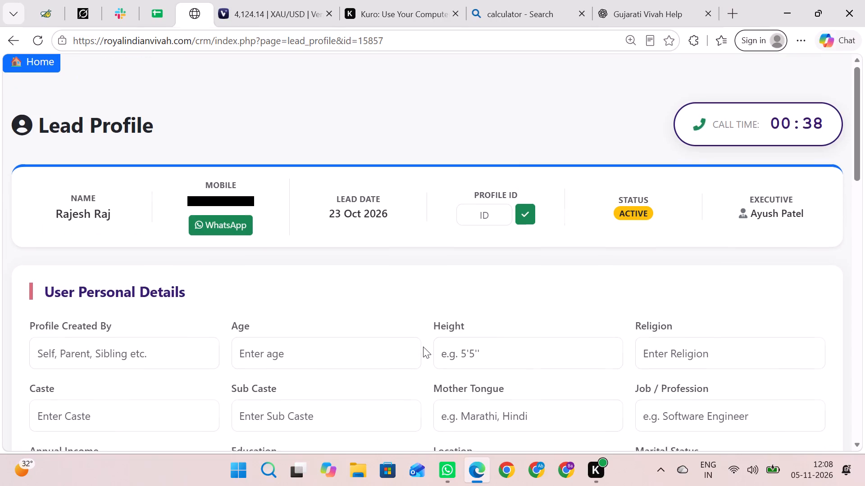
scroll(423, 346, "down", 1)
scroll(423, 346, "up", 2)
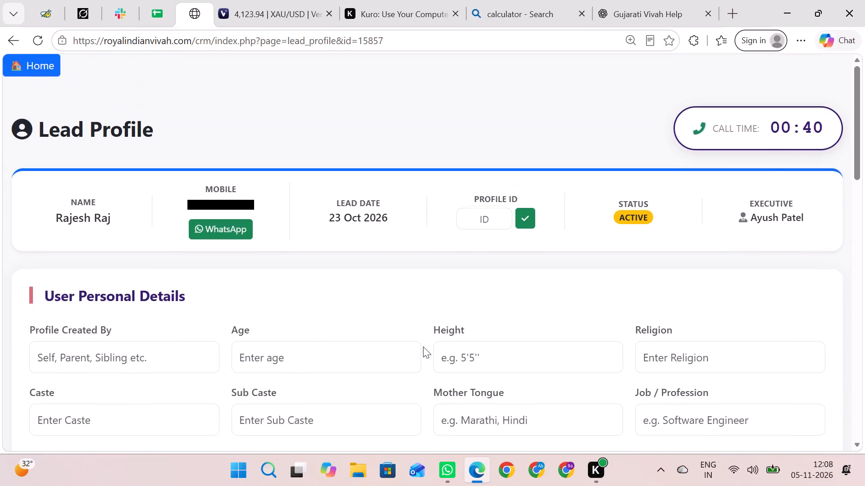
Set the lead's call result to Ringing in Call Response, save it, and return to the CRM home page.
scroll(423, 346, "down", 2)
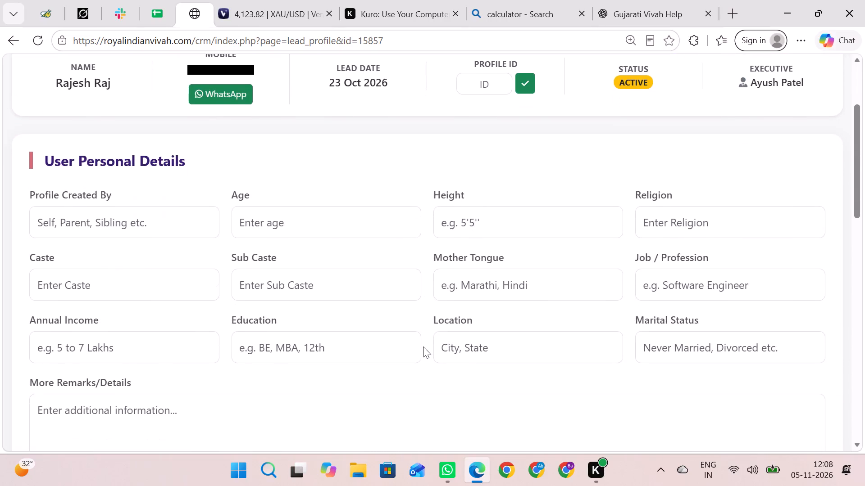
scroll(423, 346, "down", 8)
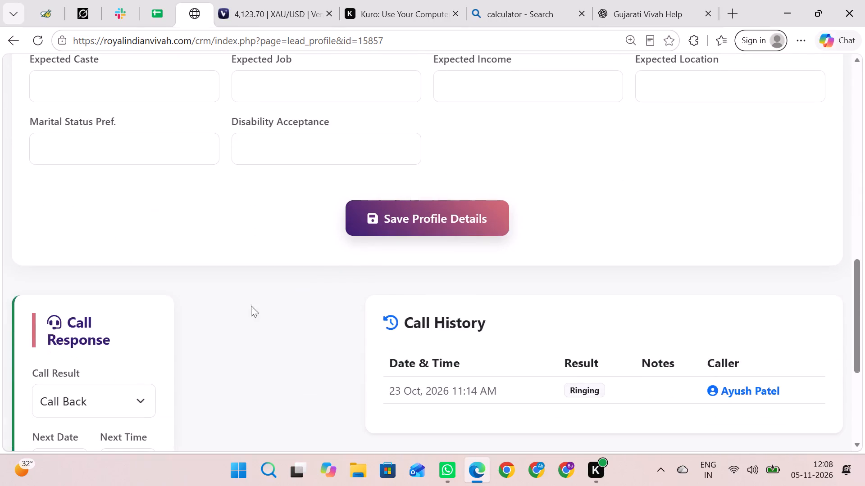
scroll(239, 321, "down", 4)
left_click(127, 150)
left_click(125, 171)
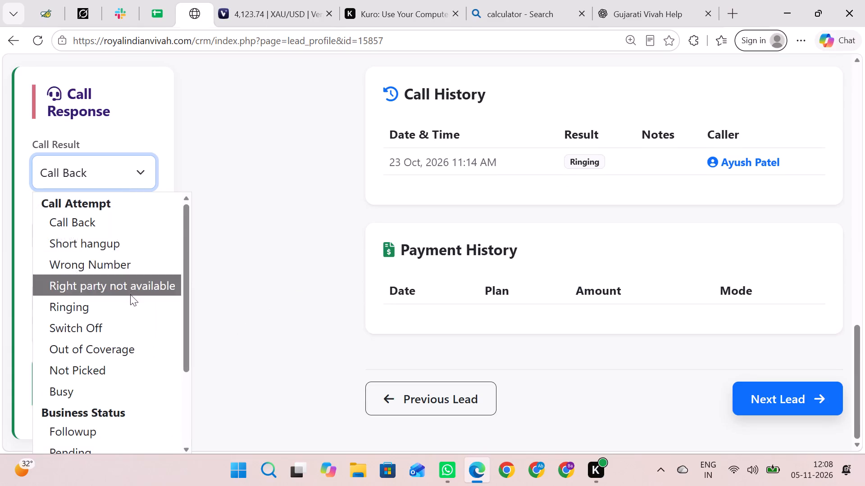
left_click(126, 304)
left_click(137, 384)
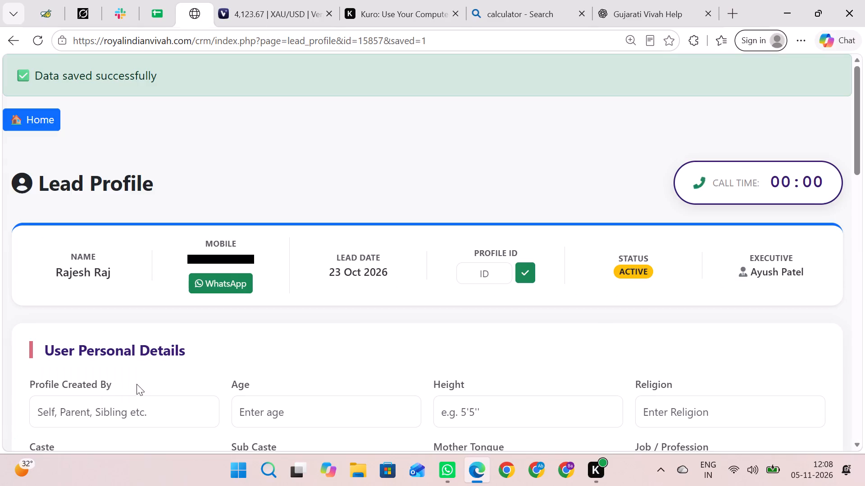
left_click(55, 122)
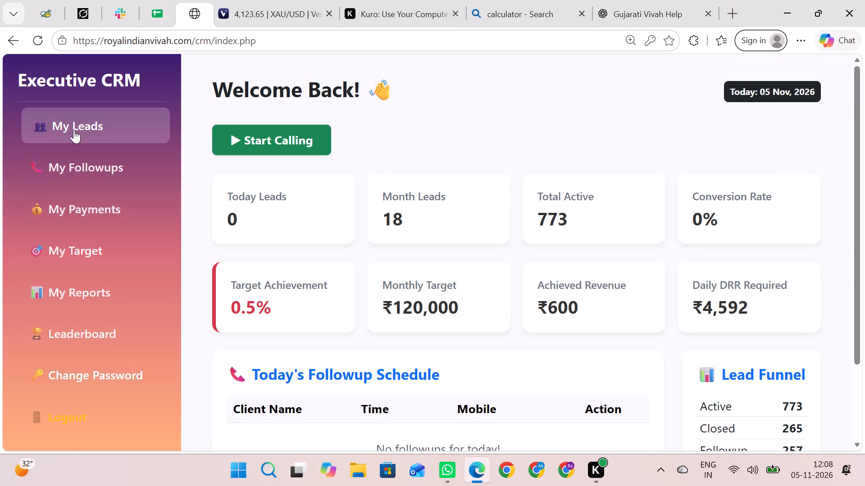
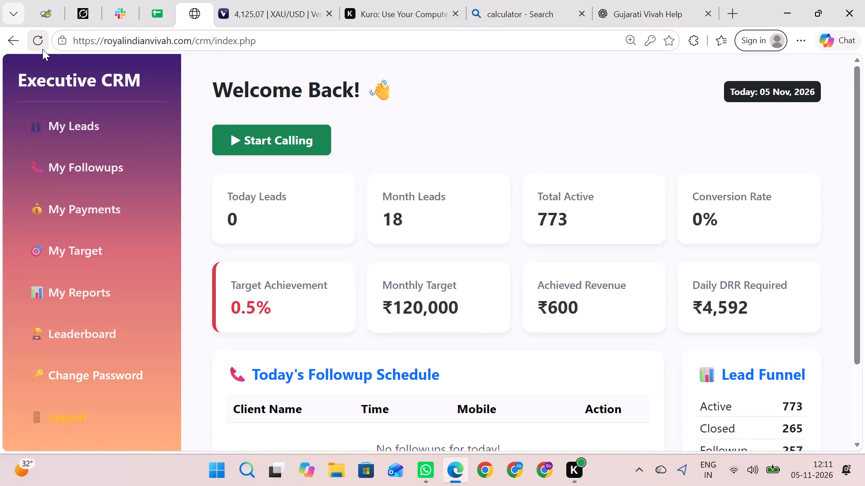
Reload the CRM home page.
left_click(42, 49)
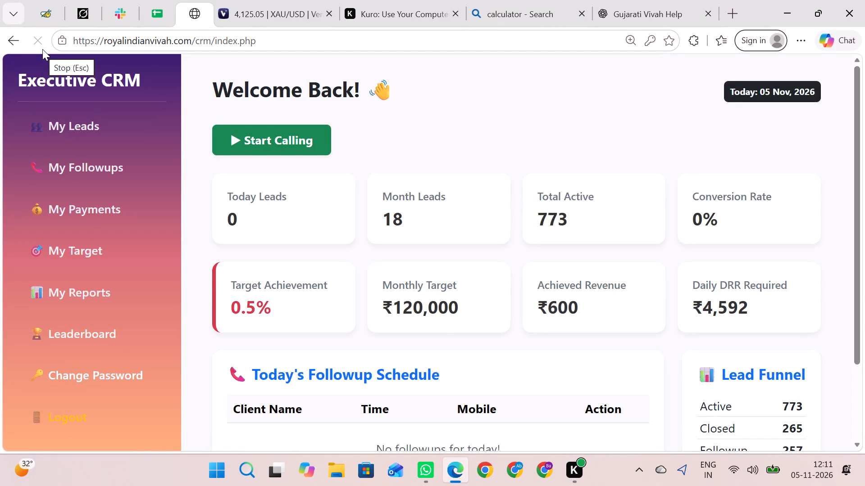
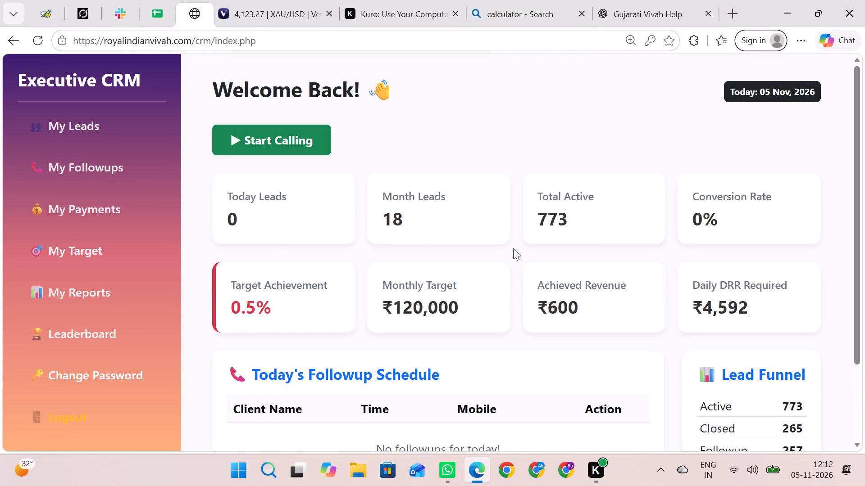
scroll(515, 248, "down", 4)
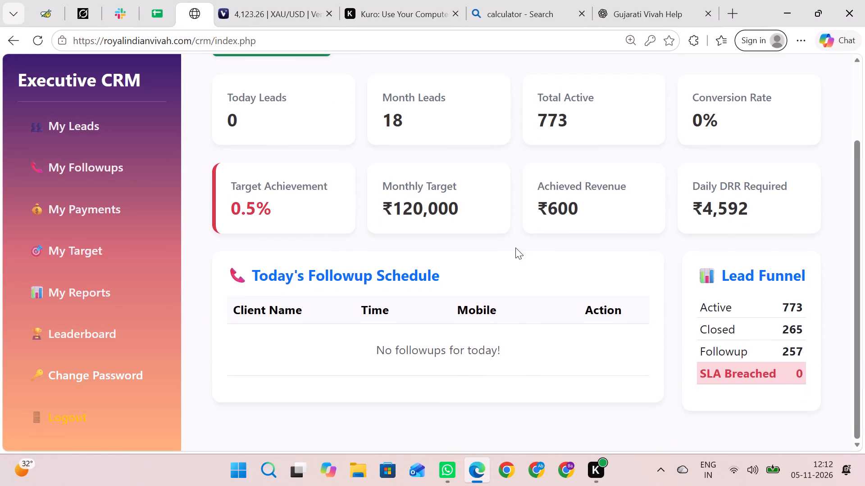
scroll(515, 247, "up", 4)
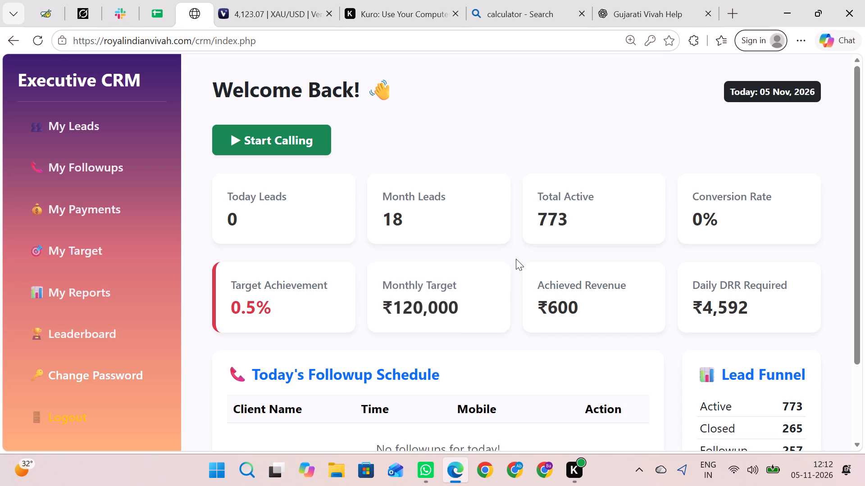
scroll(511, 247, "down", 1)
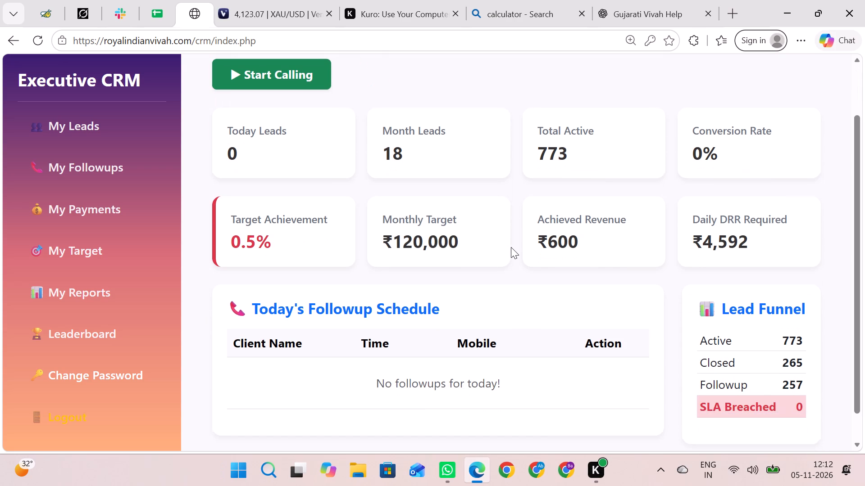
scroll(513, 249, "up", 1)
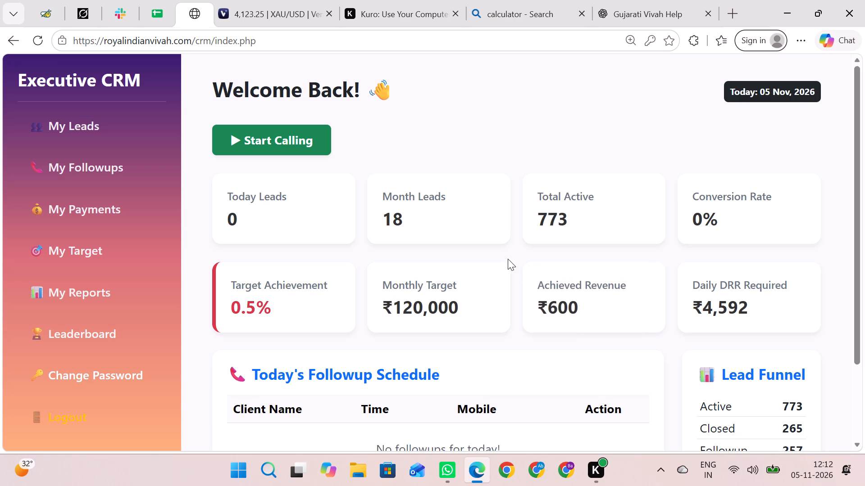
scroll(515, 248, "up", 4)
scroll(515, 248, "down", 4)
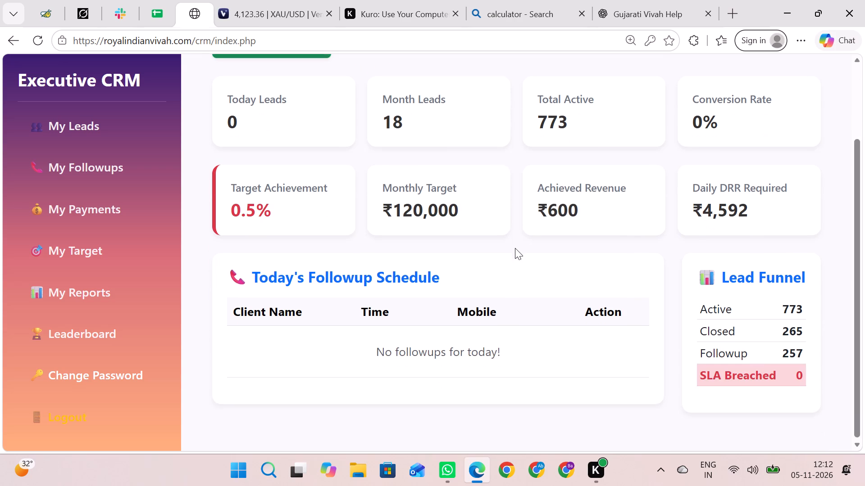
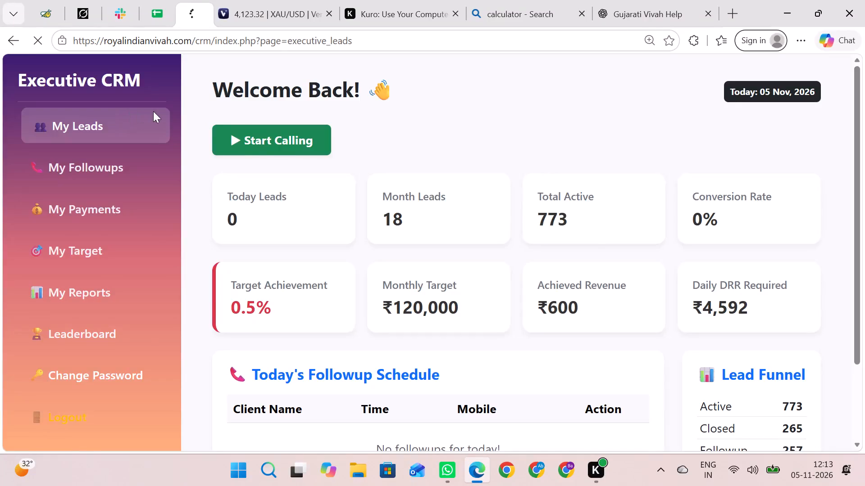
Search the My Leads list for the copied mobile number, with status and call tag left at All.
left_click(137, 151)
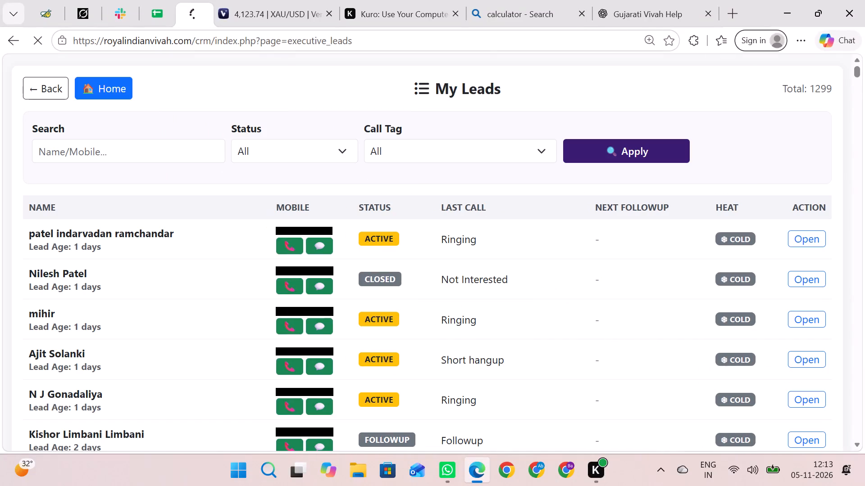
left_click(137, 151)
right_click(137, 154)
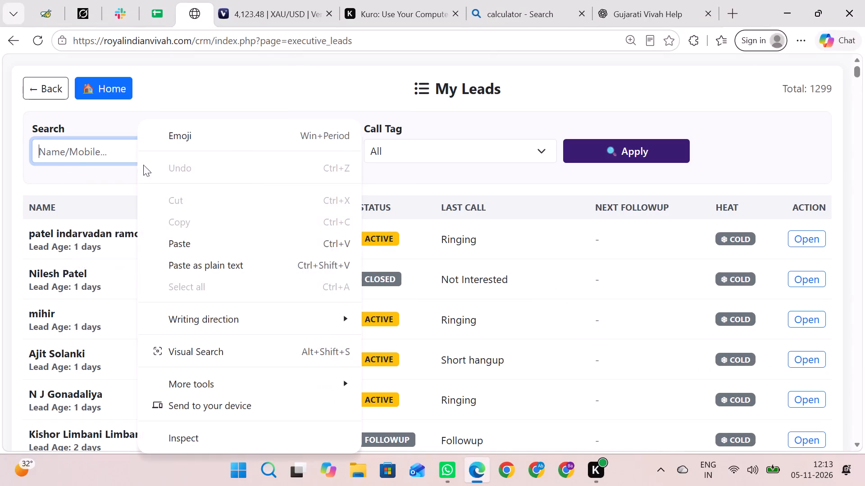
left_click(175, 250)
left_click(583, 148)
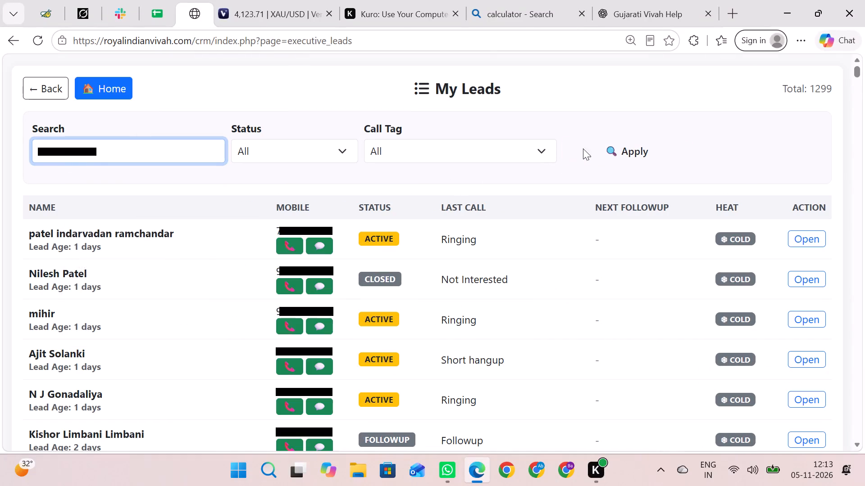
Remove the space from the middle of the mobile number in the lead search and search again.
left_click(113, 148)
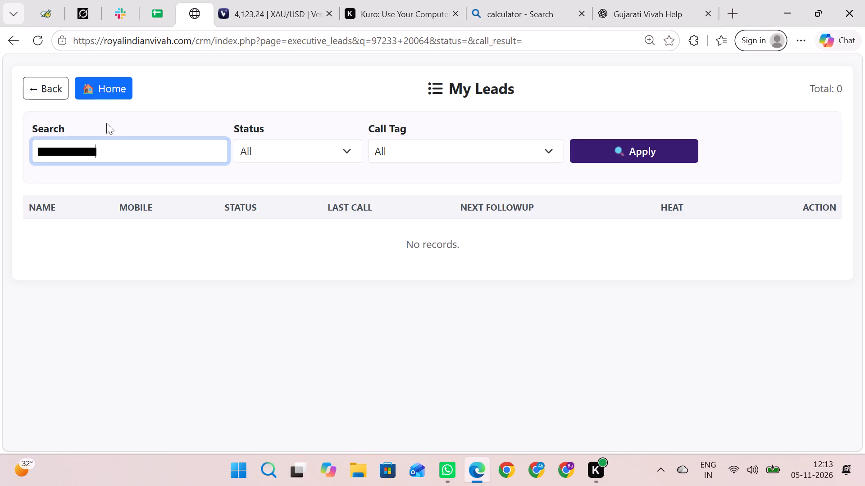
key("Left")
key("Left")
key("Left")
key("Left")
key("Left")
key("BackSpace")
key("Return")
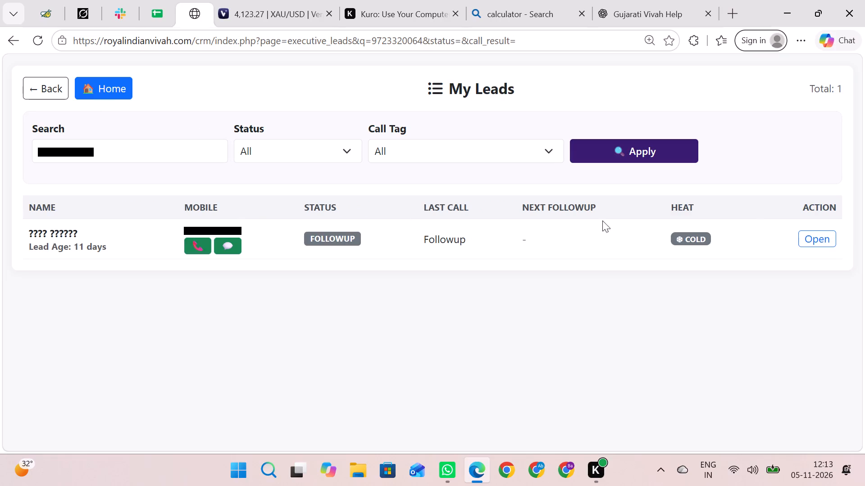
Open the matching lead's profile and review the contact summary, personal details and partner expectations.
left_click(816, 243)
scroll(816, 243, "down", 4)
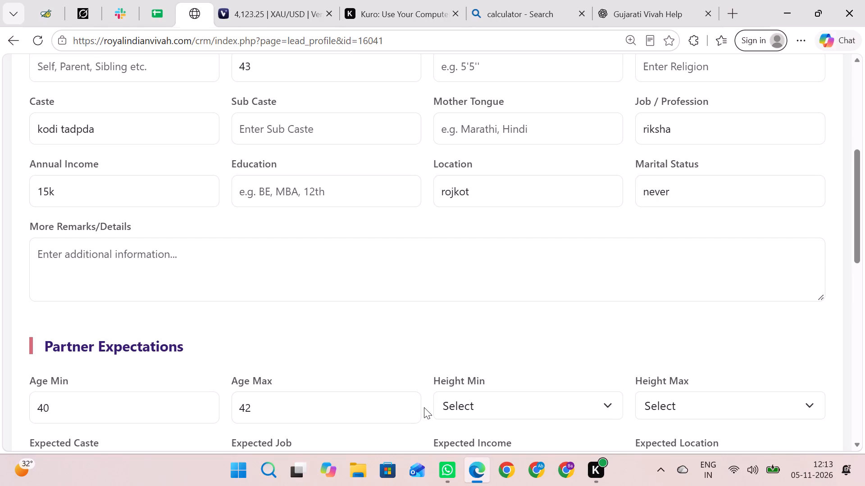
scroll(424, 407, "up", 3)
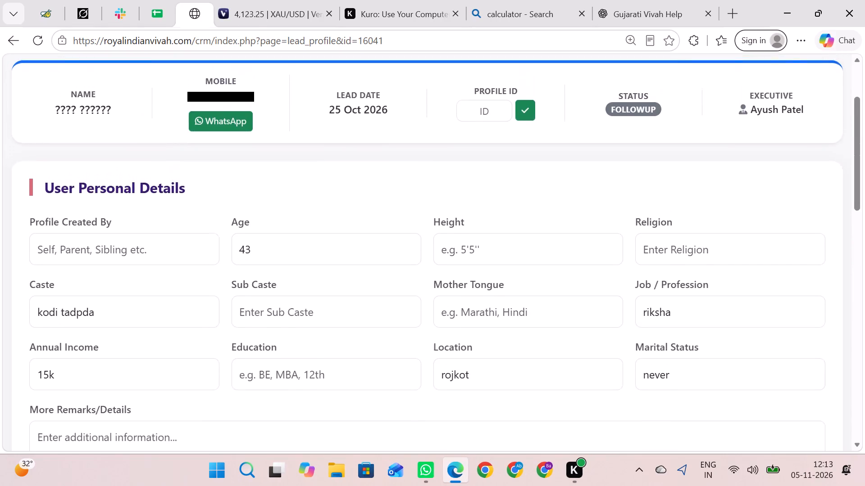
scroll(424, 407, "up", 2)
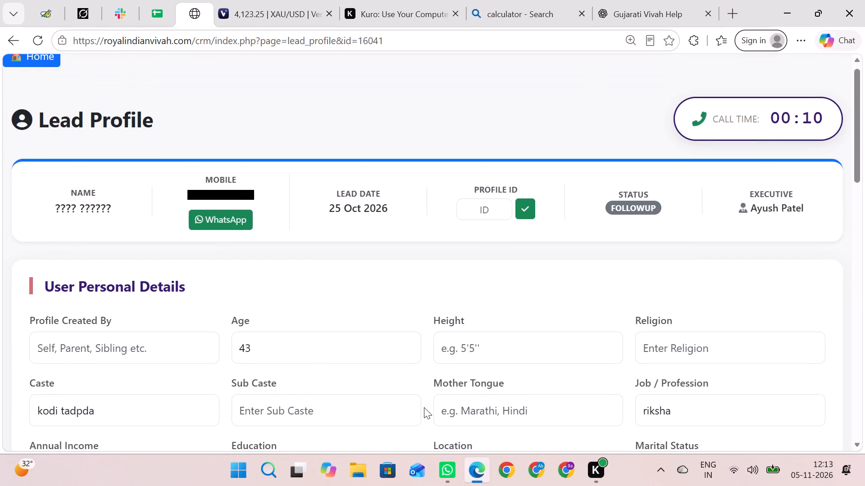
scroll(424, 407, "up", 2)
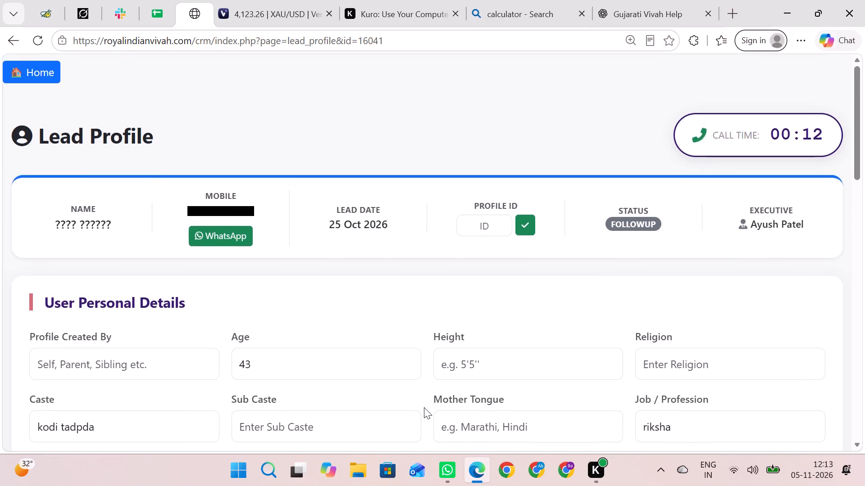
scroll(424, 407, "up", 1)
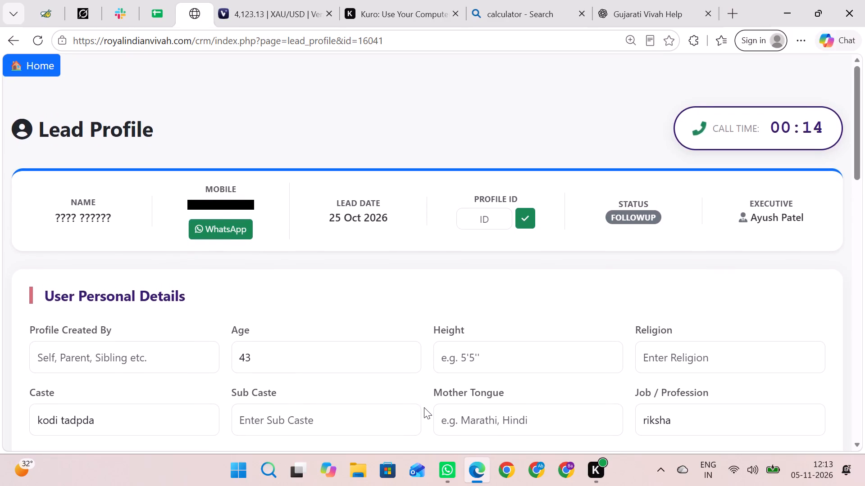
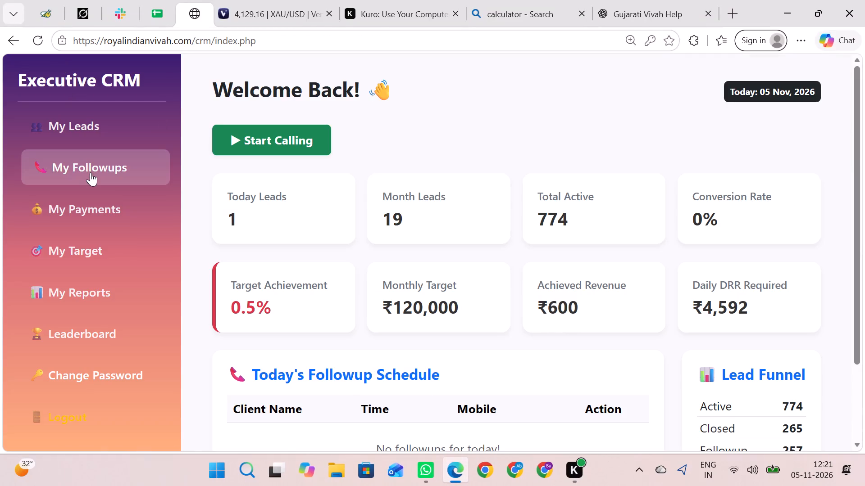
Review the all-India and regional rankings on the performance leaderboard, and return to the CRM home page.
left_click(115, 318)
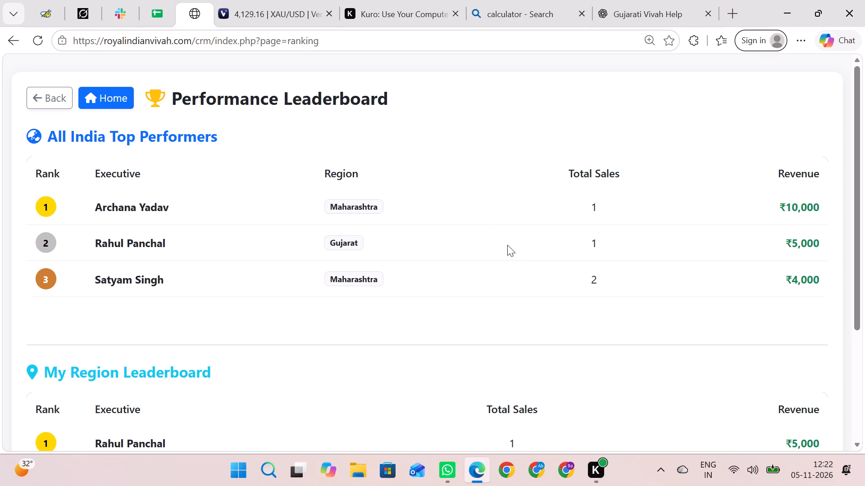
scroll(507, 245, "down", 5)
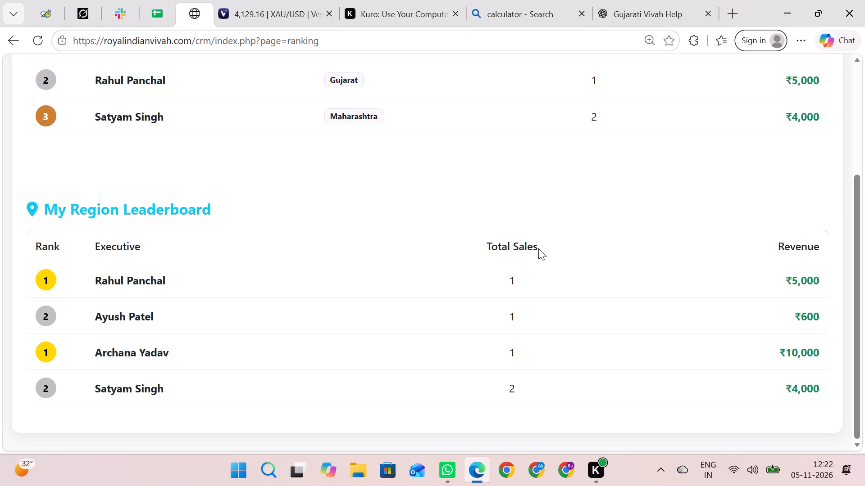
scroll(537, 248, "up", 3)
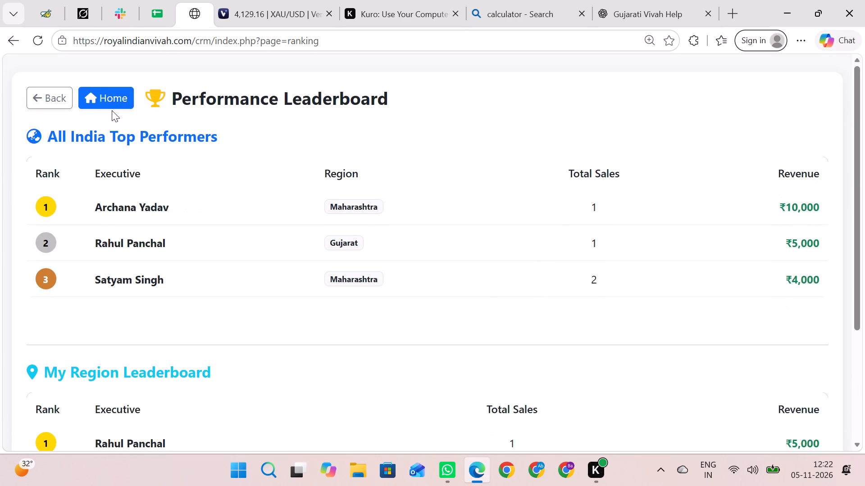
left_click(108, 103)
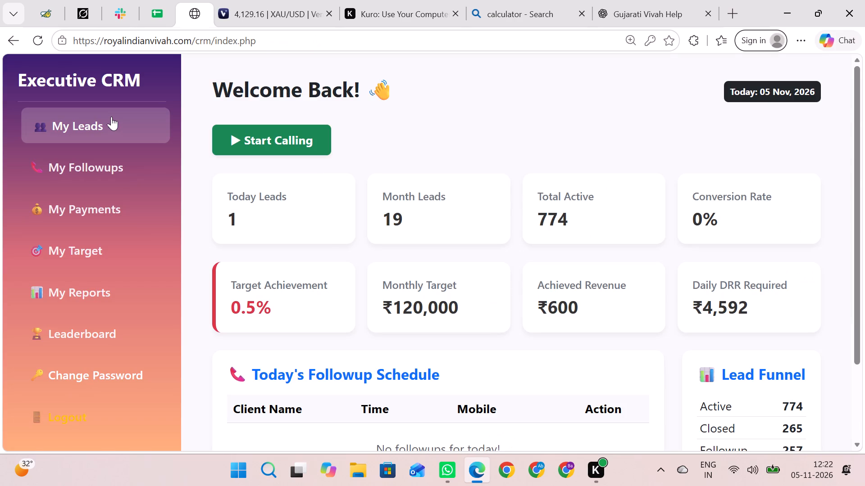
Open the profile of the first lead, marked NEW, in the My Leads list.
left_click(114, 120)
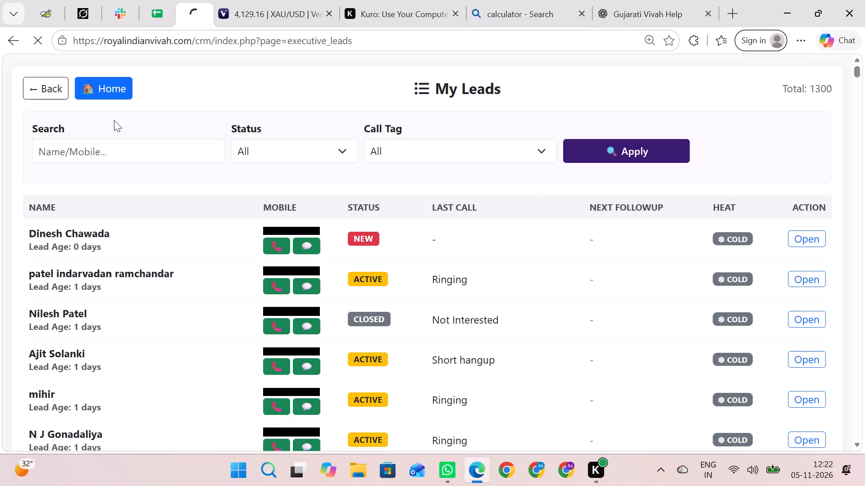
left_click(823, 242)
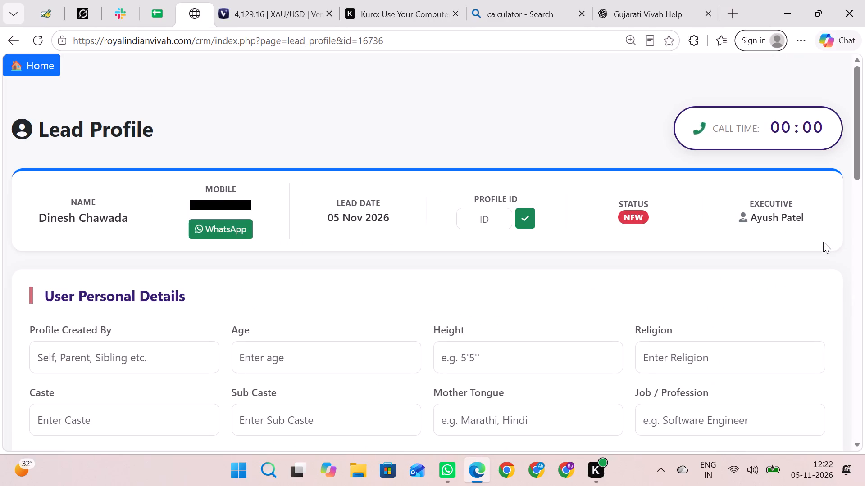
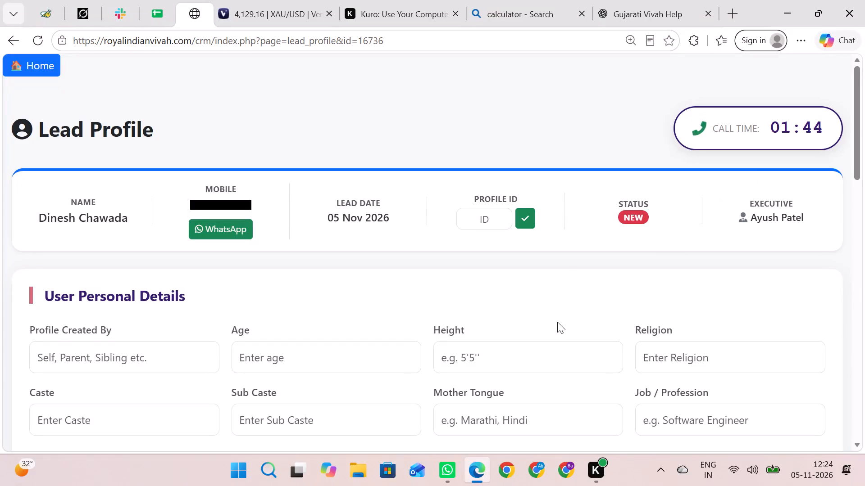
Enter age 41 and caste "rajput" in the lead's User Personal Details.
scroll(329, 309, "down", 1)
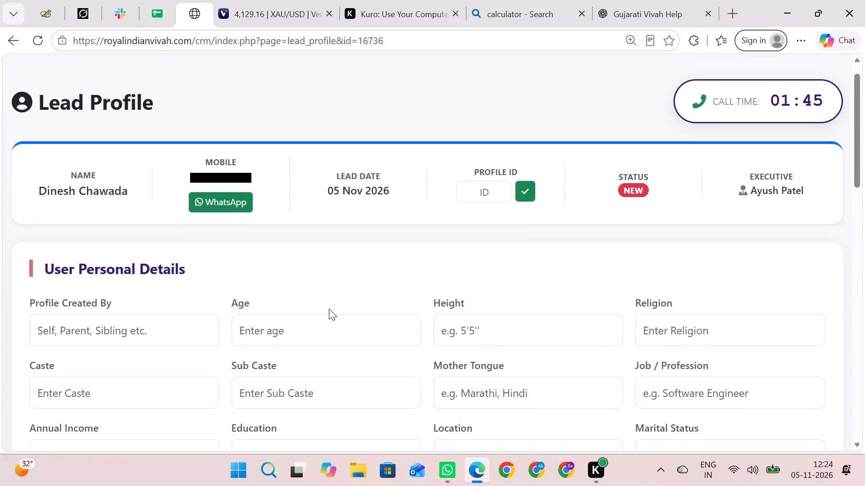
left_click(323, 328)
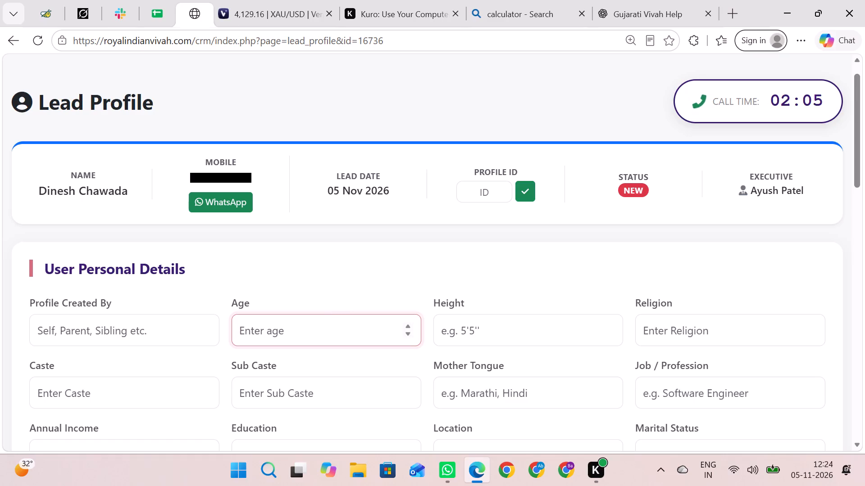
left_click(336, 290)
scroll(336, 290, "down", 1)
left_click(339, 274)
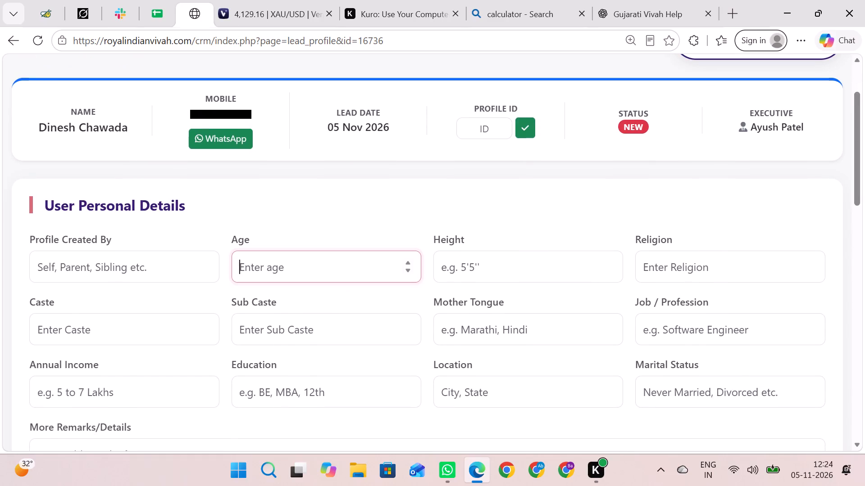
type("41")
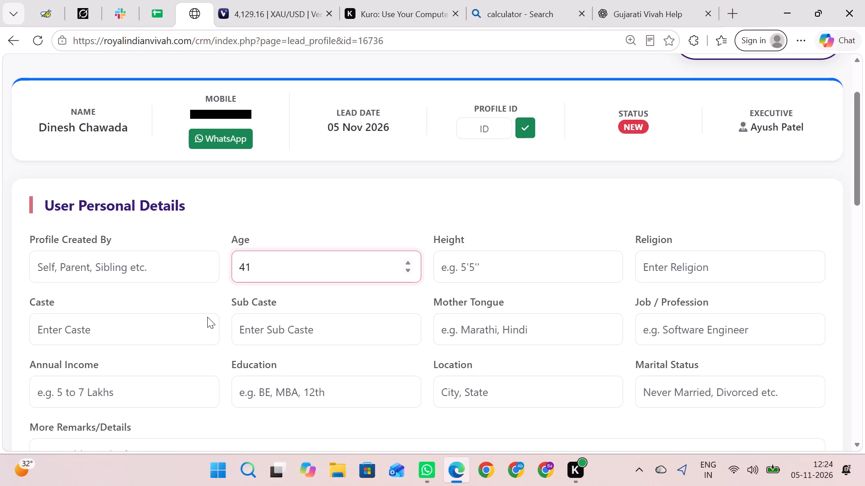
left_click(132, 328)
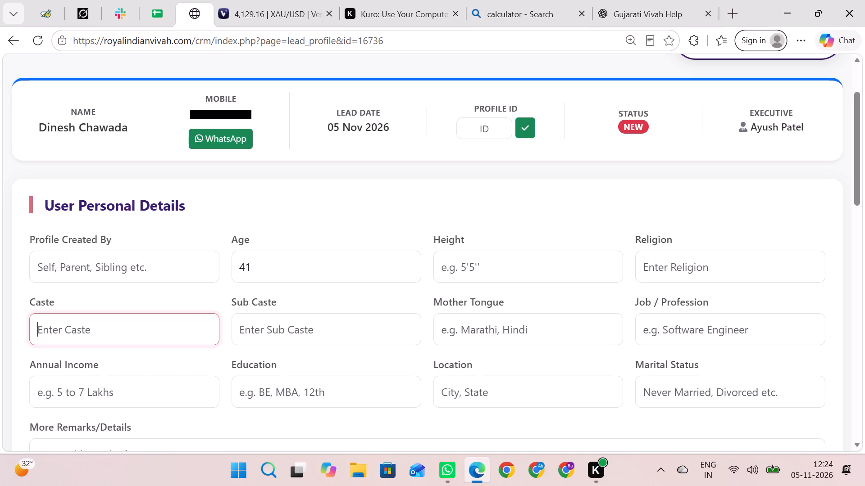
type("rajput")
Set the lead's profession to "job", location to "baroda" and marital status to "never" in the personal details.
left_click(751, 332)
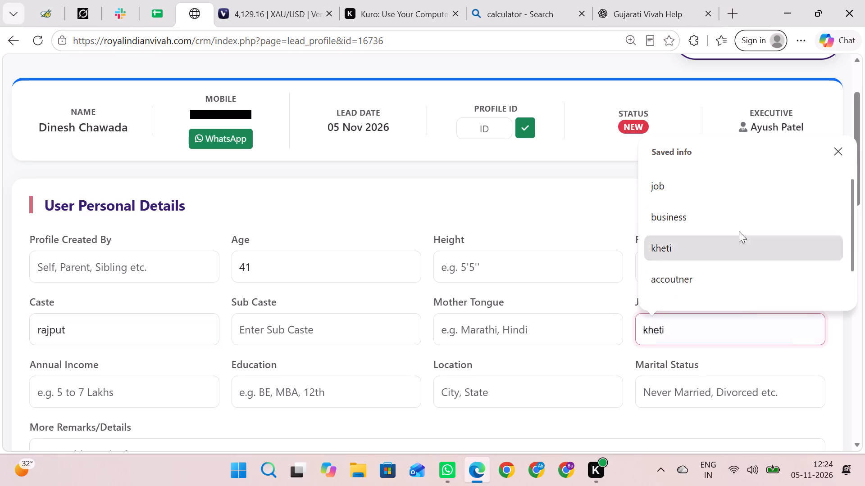
scroll(730, 243, "up", 1)
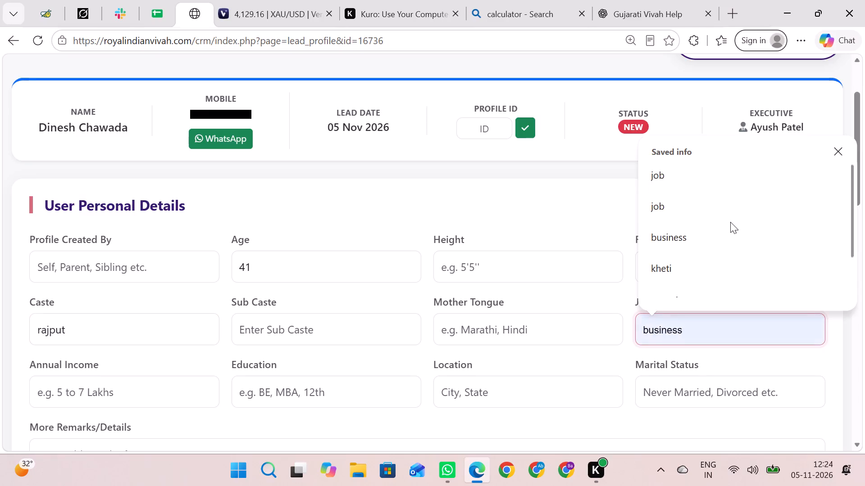
left_click(729, 207)
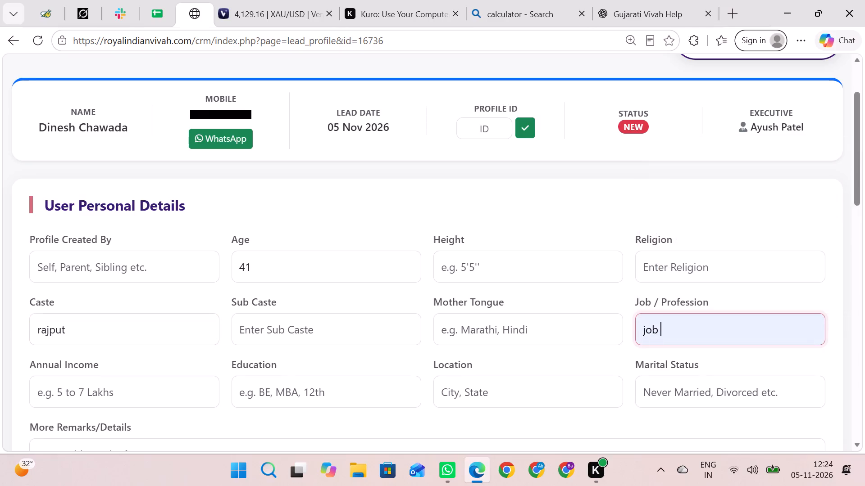
left_click(499, 393)
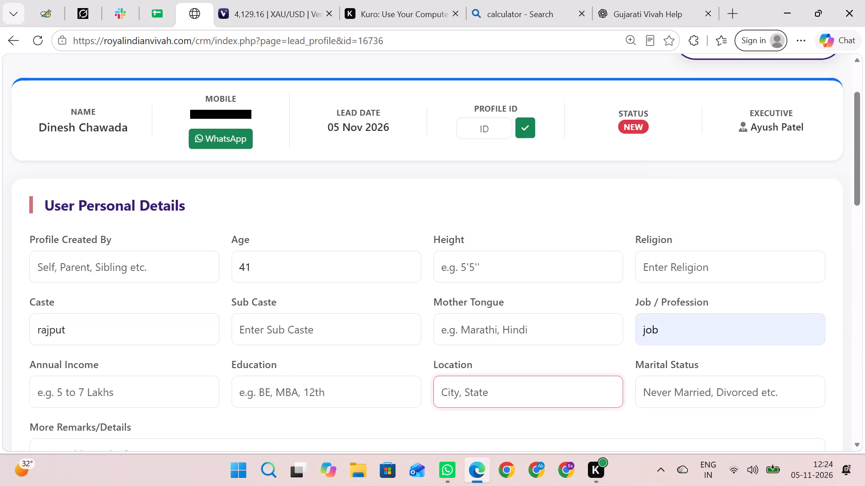
type("baroda")
key("space")
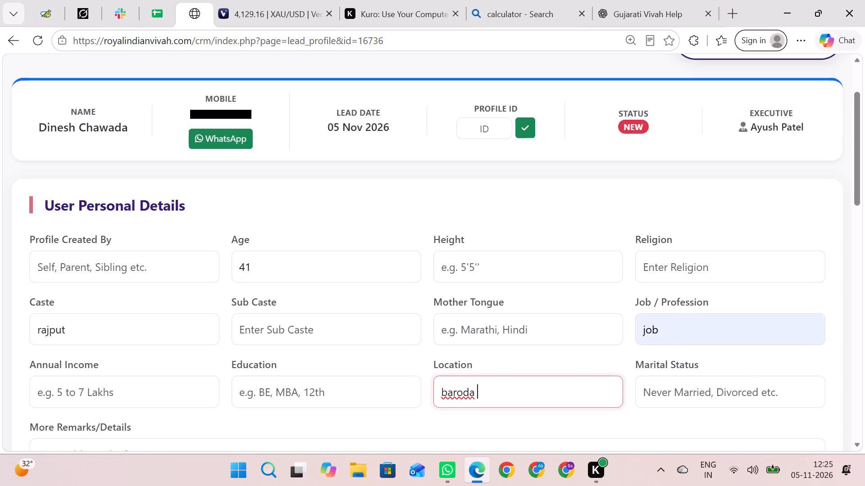
left_click(797, 400)
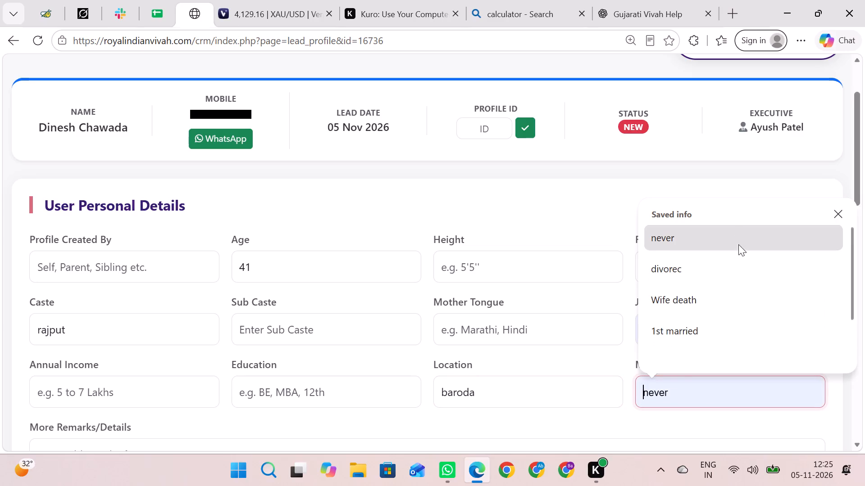
left_click(724, 240)
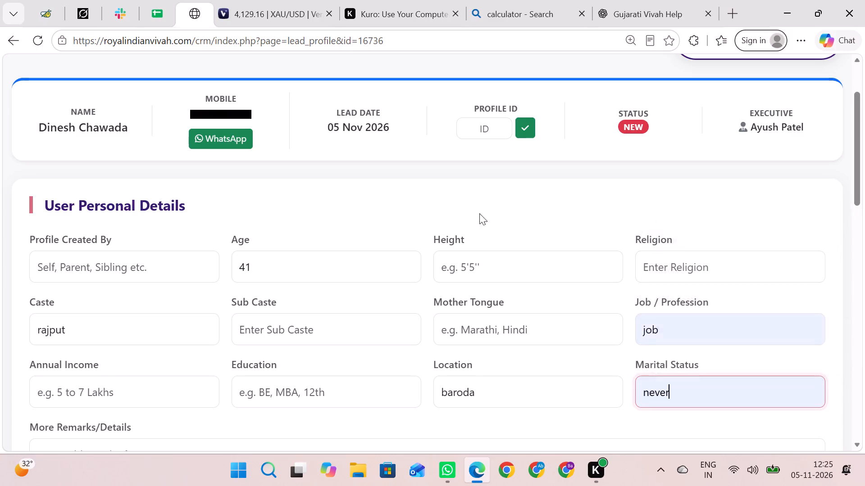
left_click(427, 194)
Set the Partner Expectations age range to a minimum of 35 and a maximum of 40.
scroll(427, 194, "down", 2)
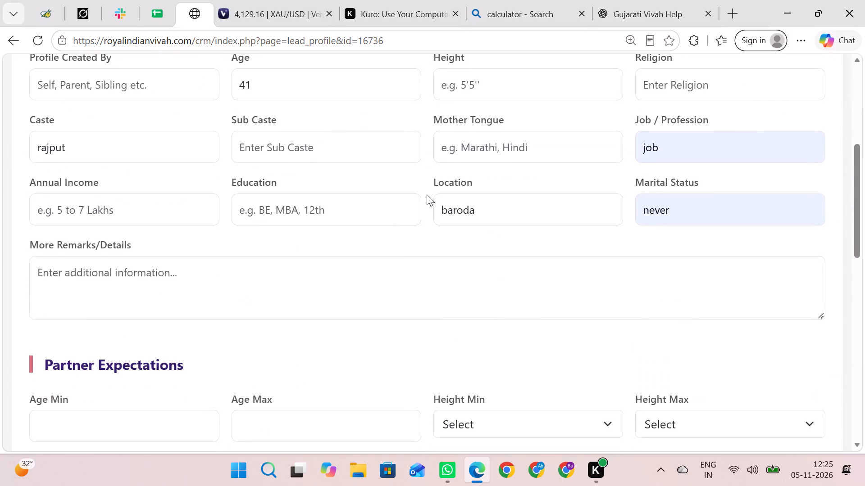
left_click(193, 345)
scroll(193, 345, "down", 2)
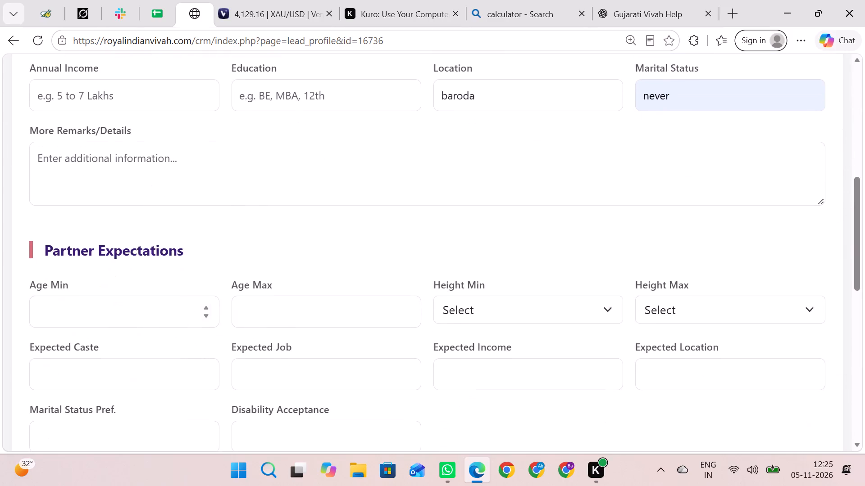
left_click(122, 305)
key("3")
key("BackSpace")
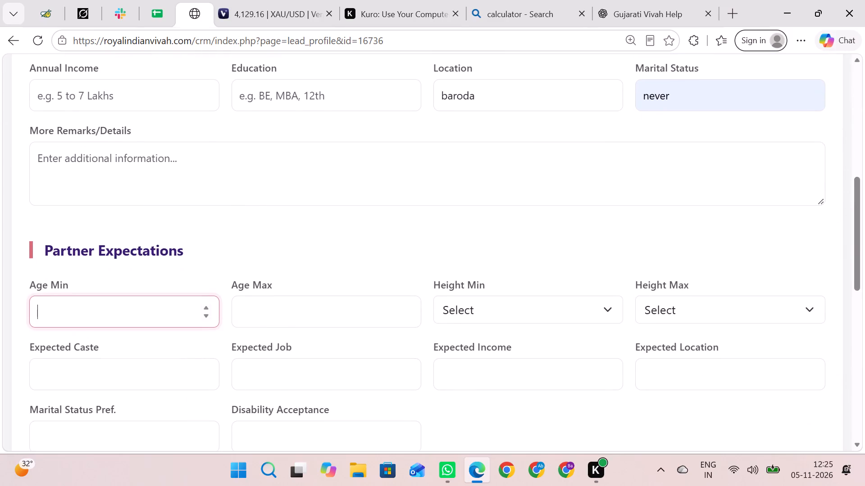
type("35")
key("Tab")
type("40")
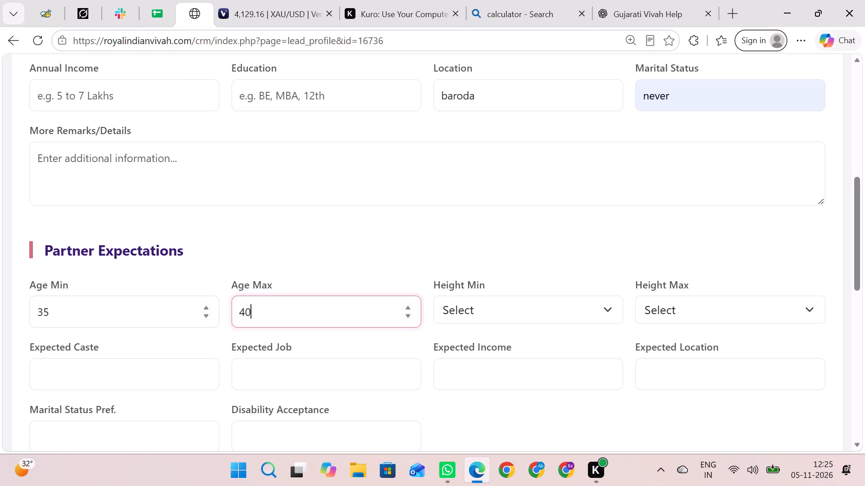
Enter "rajput,gohil,zala,parmar" as the expected caste in the Partner Expectations.
left_click(111, 375)
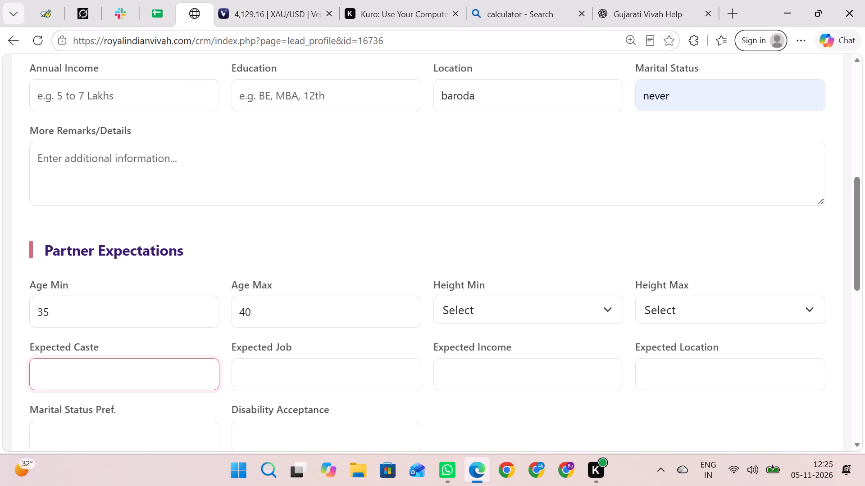
type("rajput")
type(",gohil,zala,p")
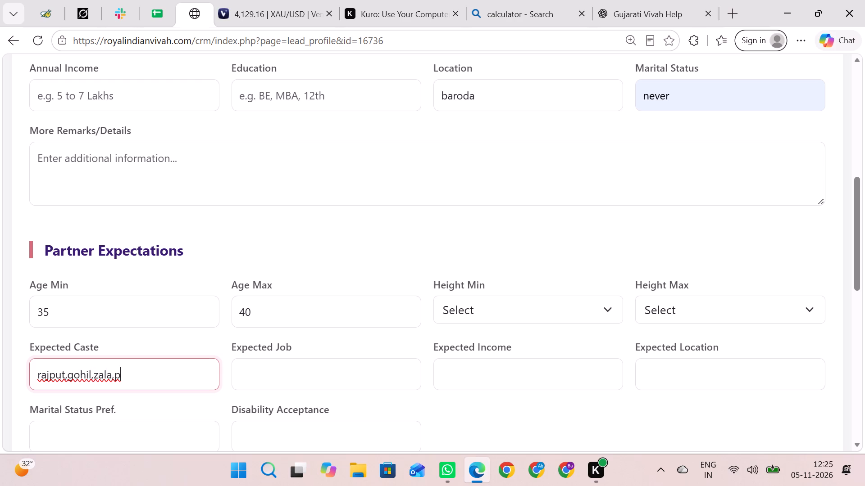
key("BackSpace")
type("parm")
type("ae")
key("BackSpace")
key("r")
Enter "baroda,bharuch,ankleshwer" as the expected location in the Partner Expectations.
left_click(698, 379)
type("baroda,bharuch,")
type("ankles")
type("her")
key("BackSpace")
key("BackSpace")
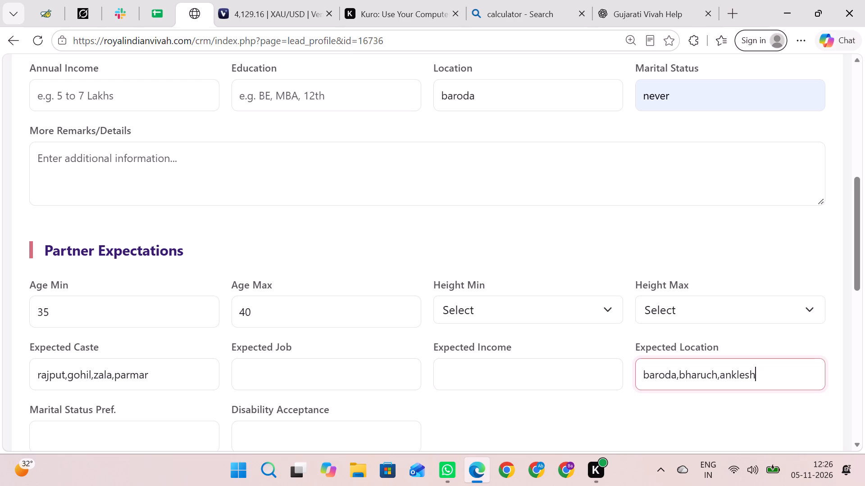
type("wer")
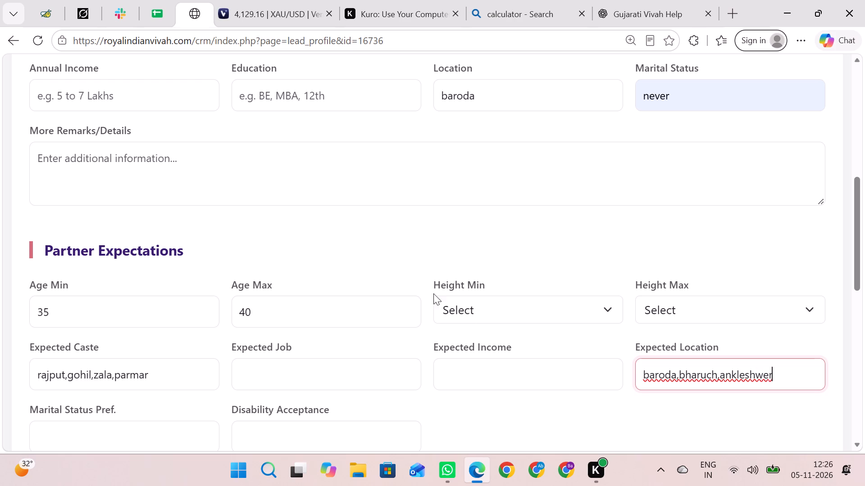
left_click(414, 271)
Set the marital status preference to the saved entry "divorce vidhva chalse pr child nai chalse" and save the profile details.
scroll(414, 271, "down", 2)
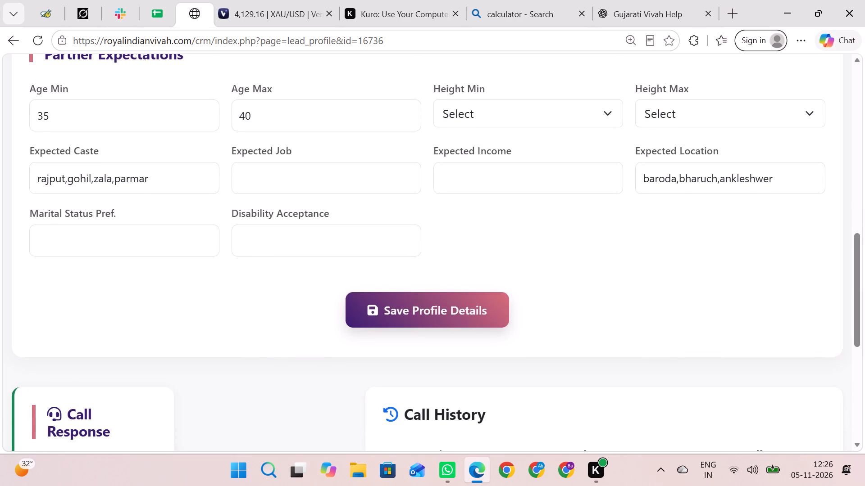
left_click(145, 237)
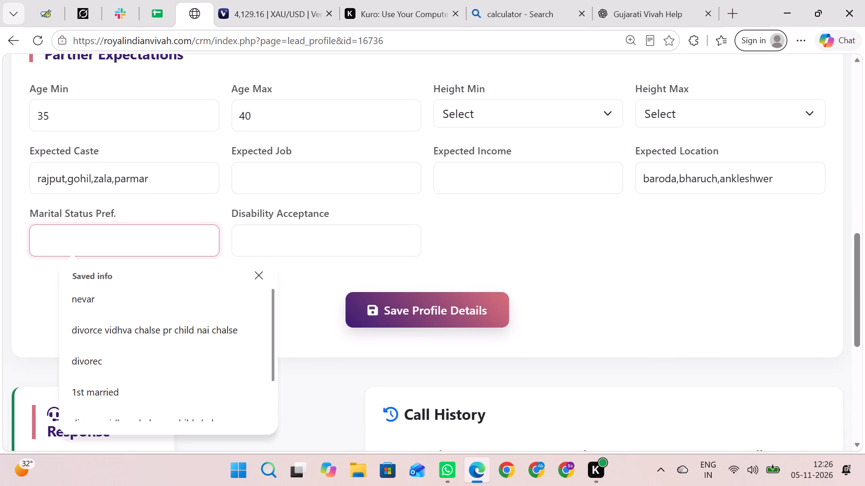
left_click(245, 328)
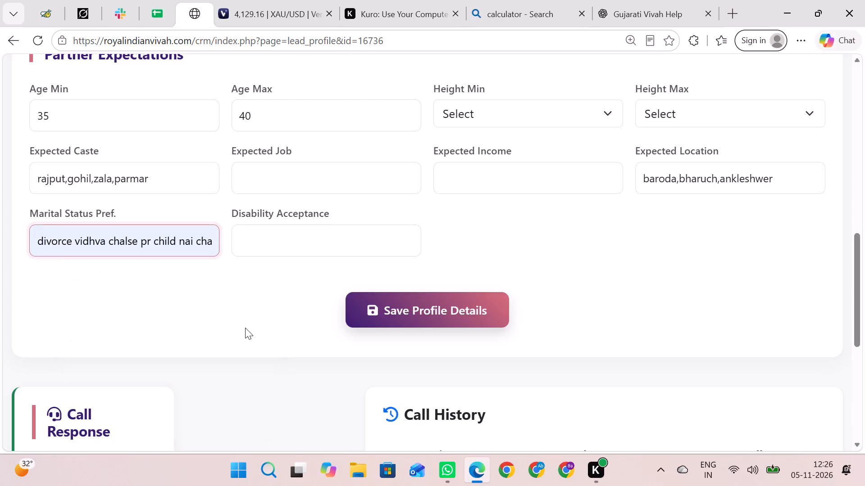
left_click(369, 306)
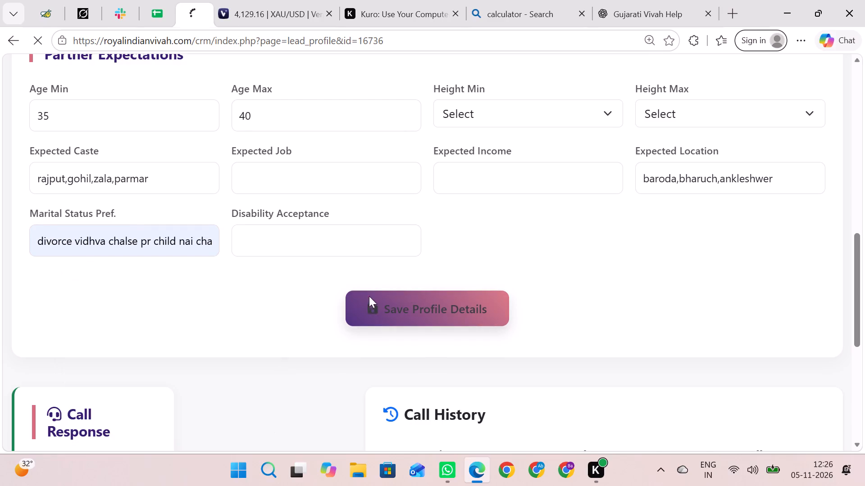
Record the call result as Followup in the Call Response section and save the call details.
scroll(370, 297, "down", 14)
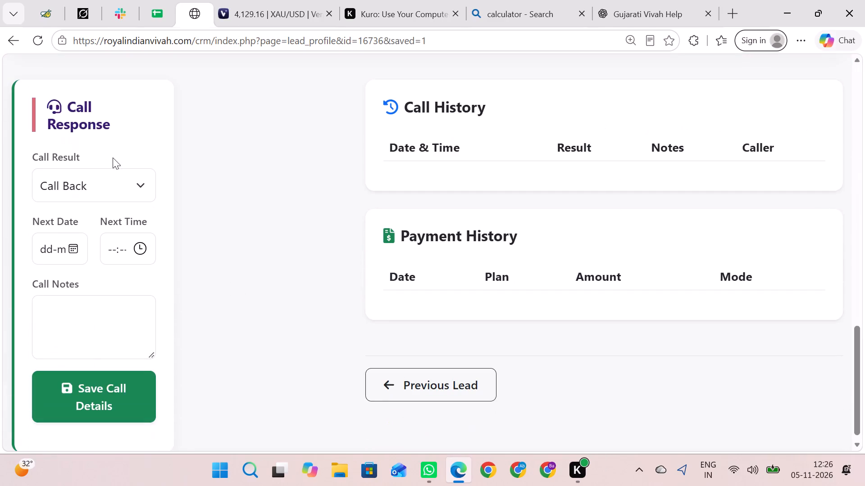
left_click(112, 191)
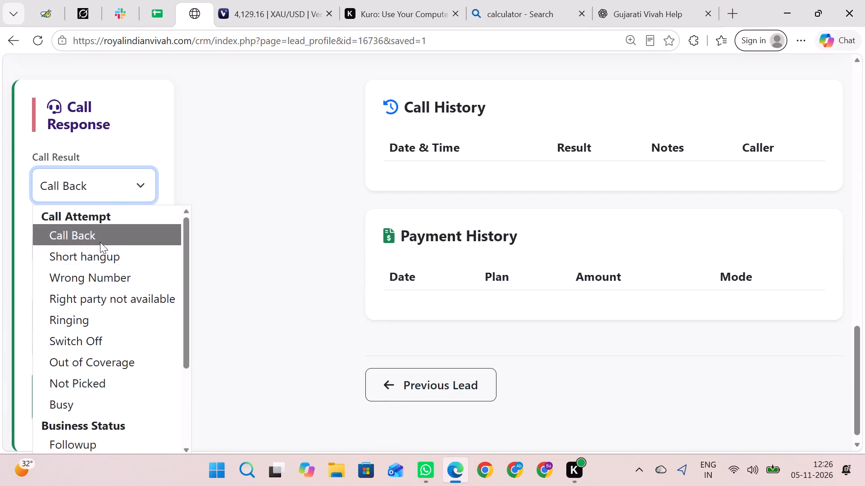
scroll(86, 417, "down", 1)
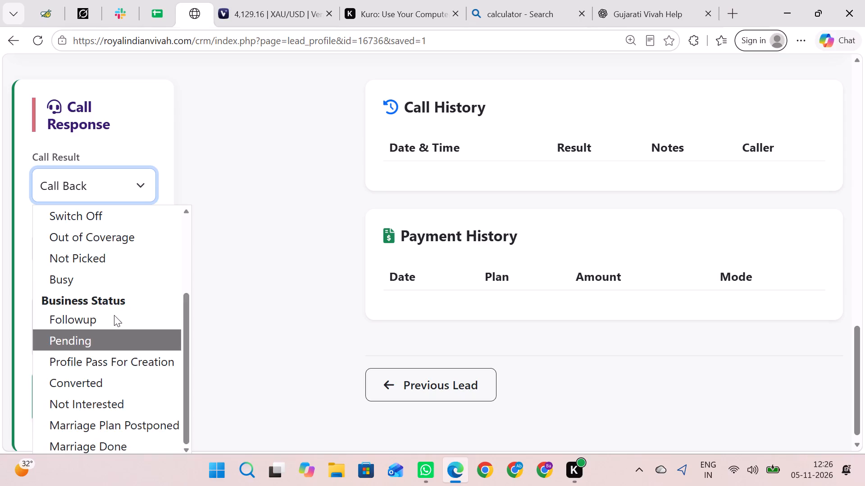
left_click(114, 315)
left_click(118, 400)
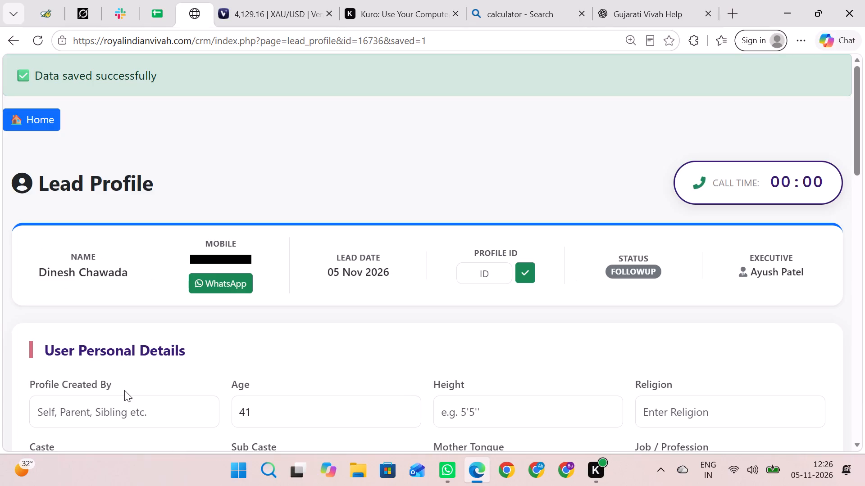
Select the lead's mobile number in the Lead Profile summary.
double_click(226, 257)
left_click(246, 211)
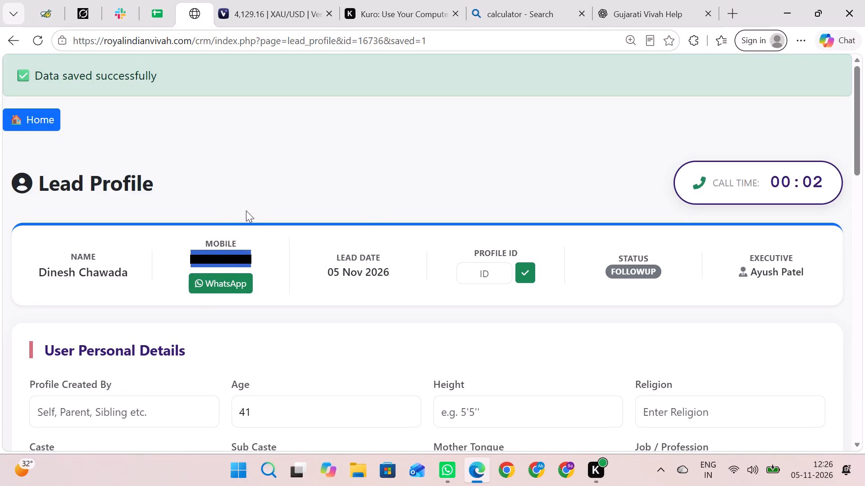
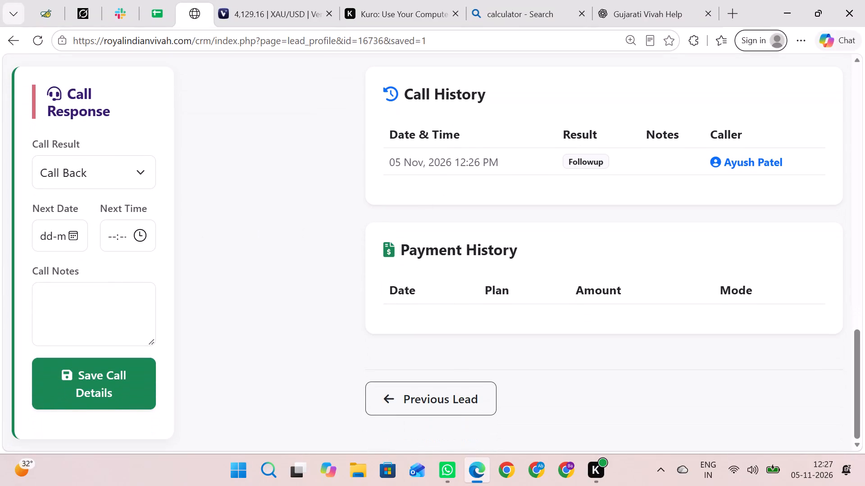
Add the call note "bio data mokalse" in the Call Response section and save the call details.
left_click(112, 306)
type("bio")
key("space")
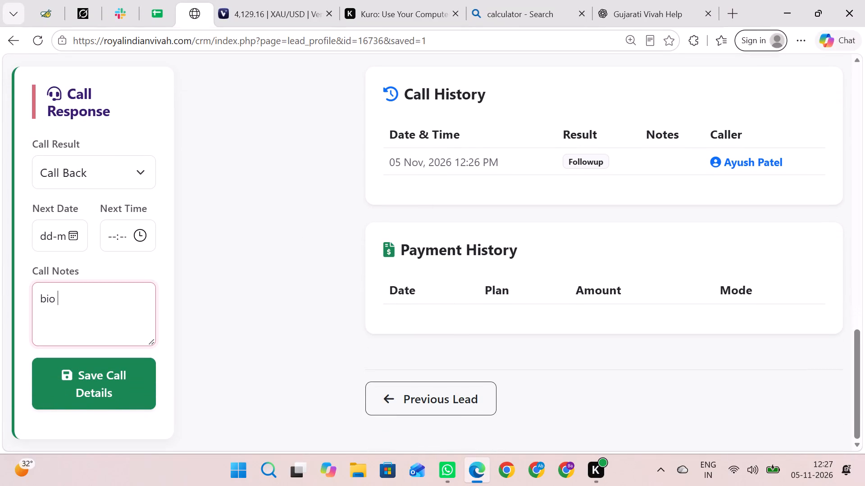
type("data mokalse")
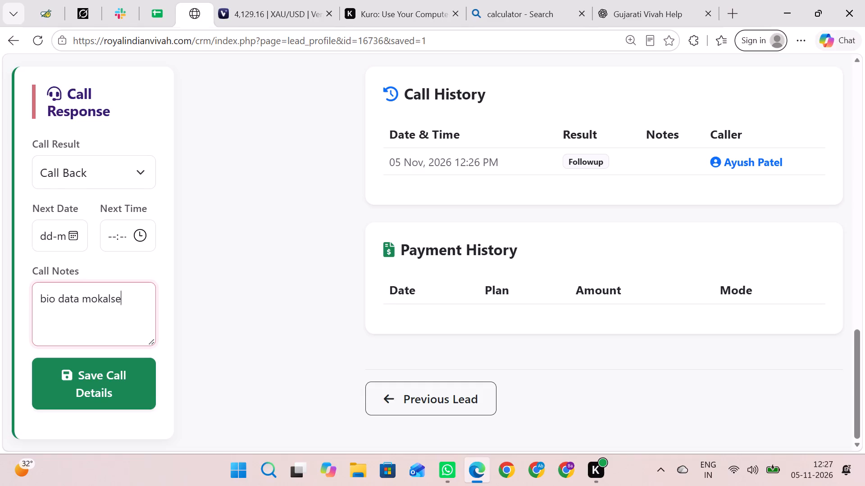
left_click(118, 384)
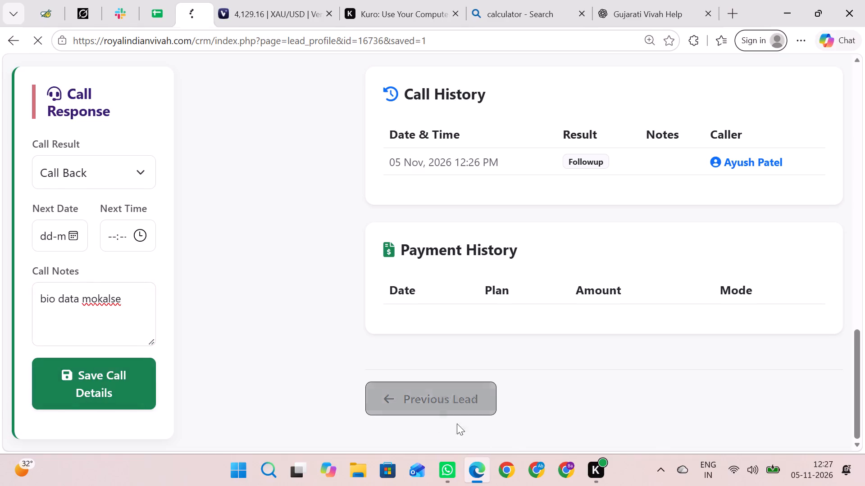
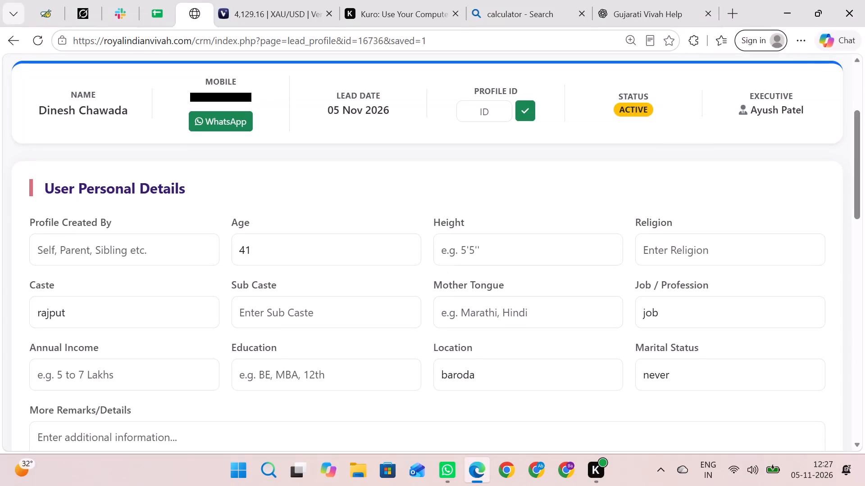
Leave the saved lead profile for the CRM home page and open the My Leads list.
left_click(423, 248)
scroll(423, 248, "down", 3)
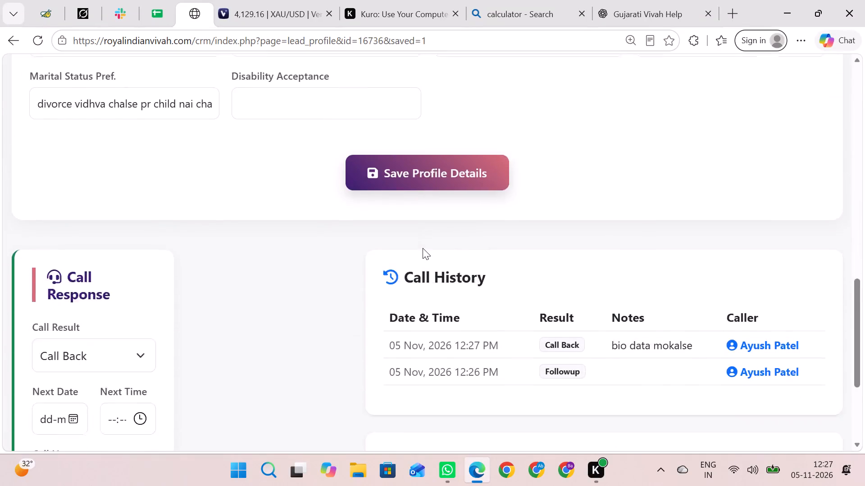
scroll(423, 248, "up", 8)
left_click(48, 126)
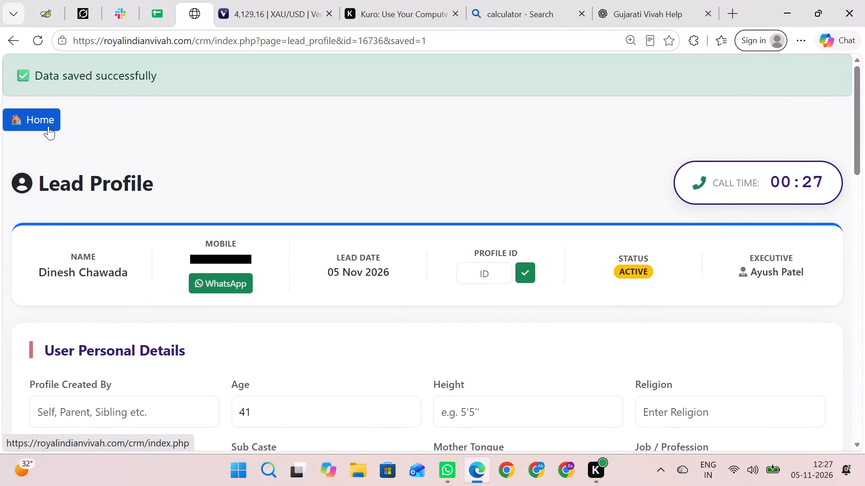
left_click(127, 129)
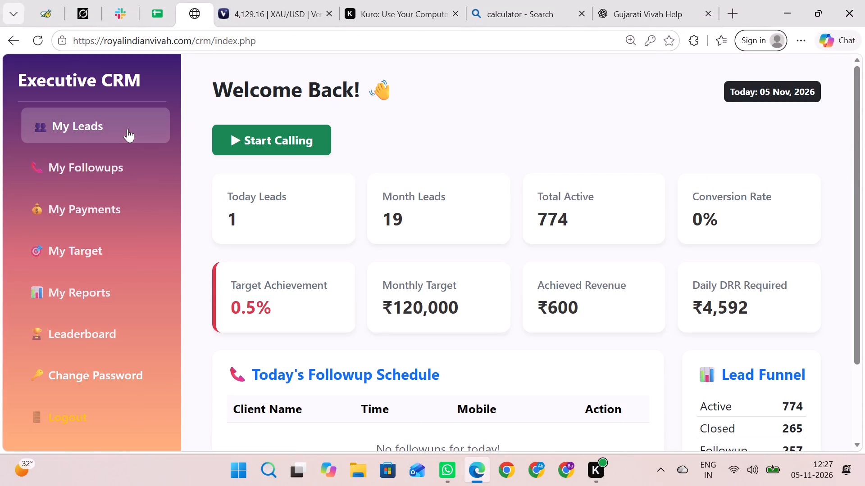
Switch to the Royal Rockstar spreadsheet and examine the most recent November entries in the New Rockstar Lead sheet.
left_click(162, 2)
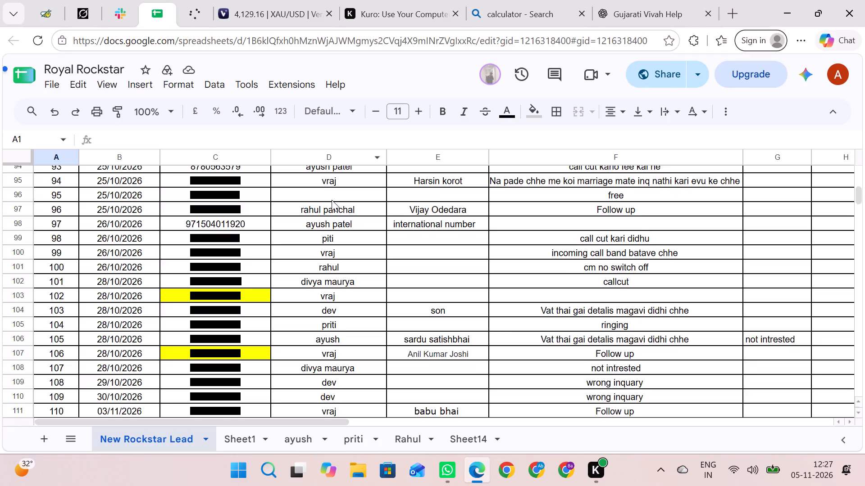
scroll(332, 200, "down", 1)
scroll(352, 312, "down", 5)
scroll(352, 312, "up", 1)
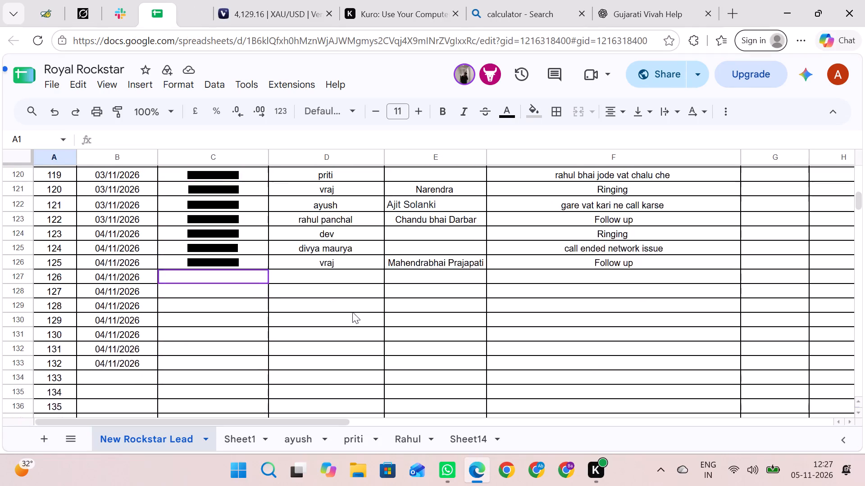
scroll(352, 312, "up", 1)
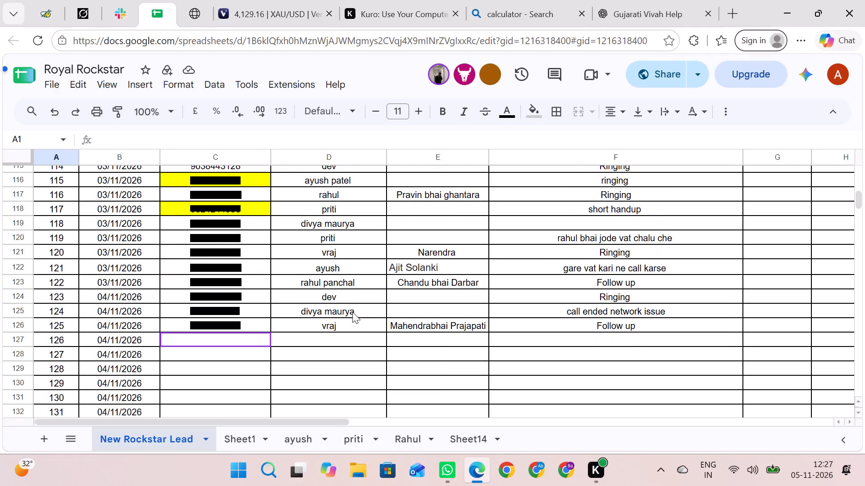
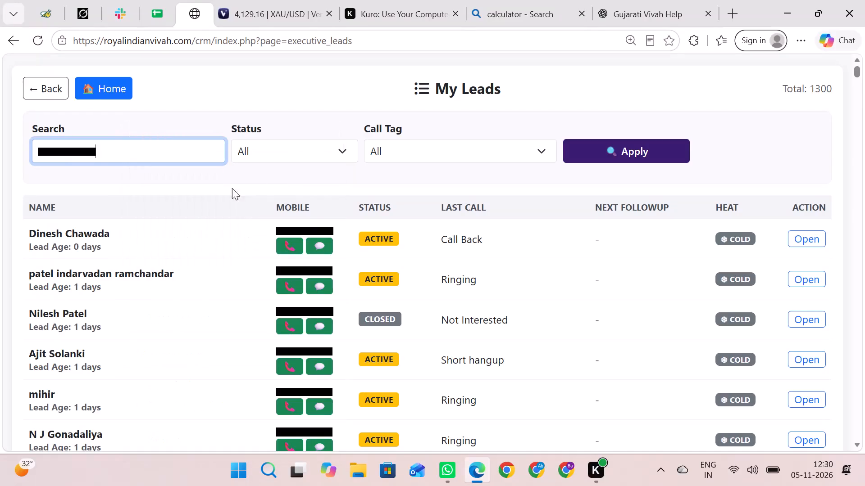
Remove the space in the middle of the mobile number and search My Leads for it.
key("Left")
key("Left")
key("Left")
key("Left")
key("Left")
key("BackSpace")
key("Return")
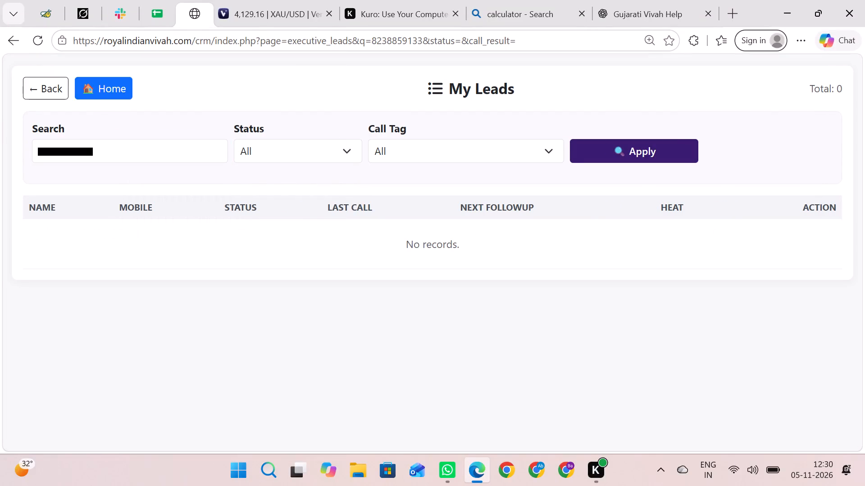
Return to the CRM home page and reopen the unfiltered My Leads list.
left_click(128, 96)
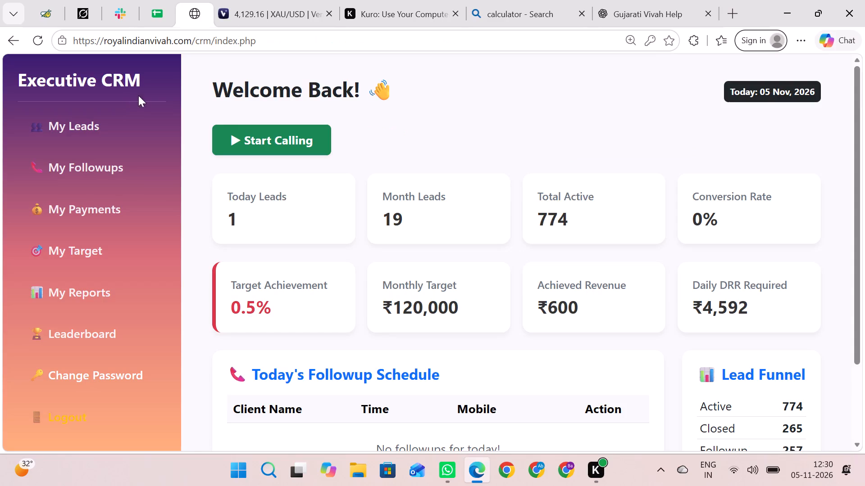
left_click(142, 122)
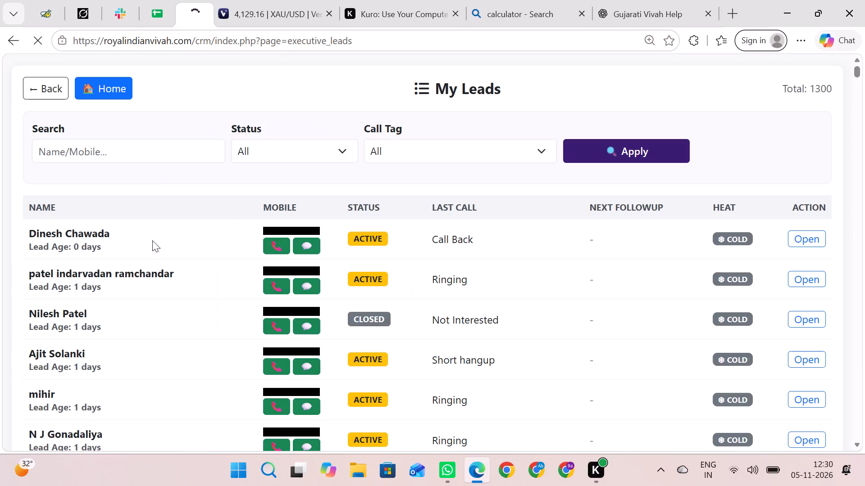
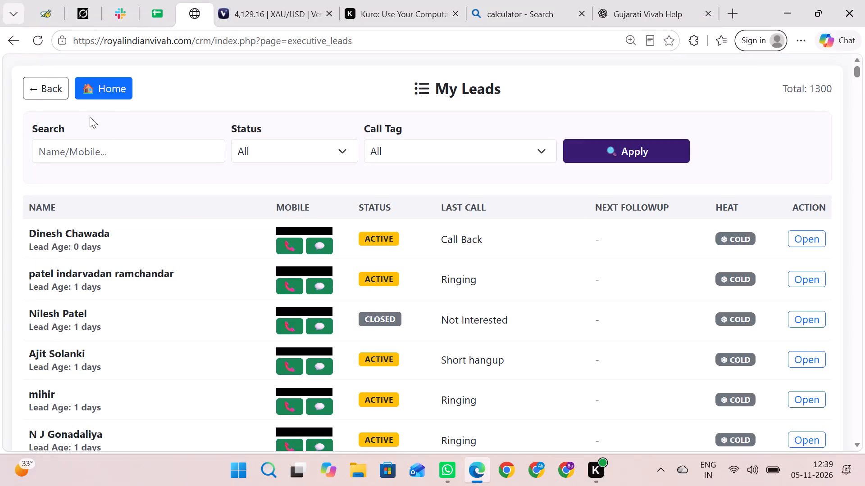
Return from the My Leads list to the CRM home page.
left_click(88, 80)
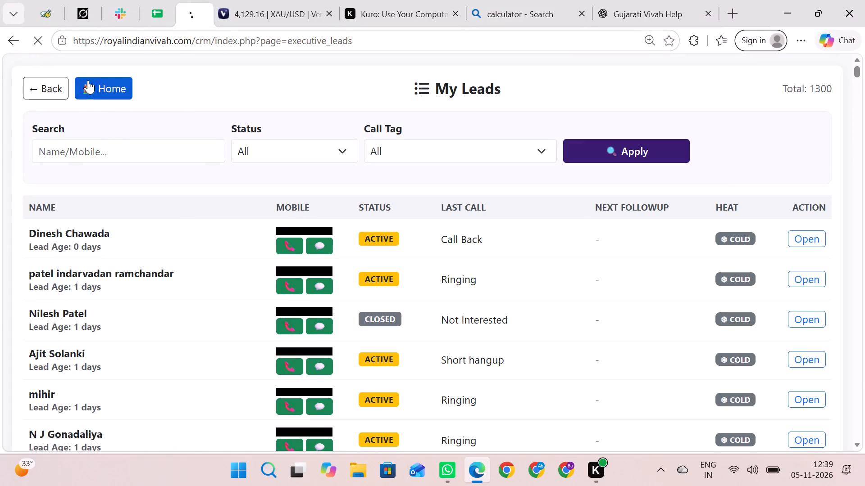